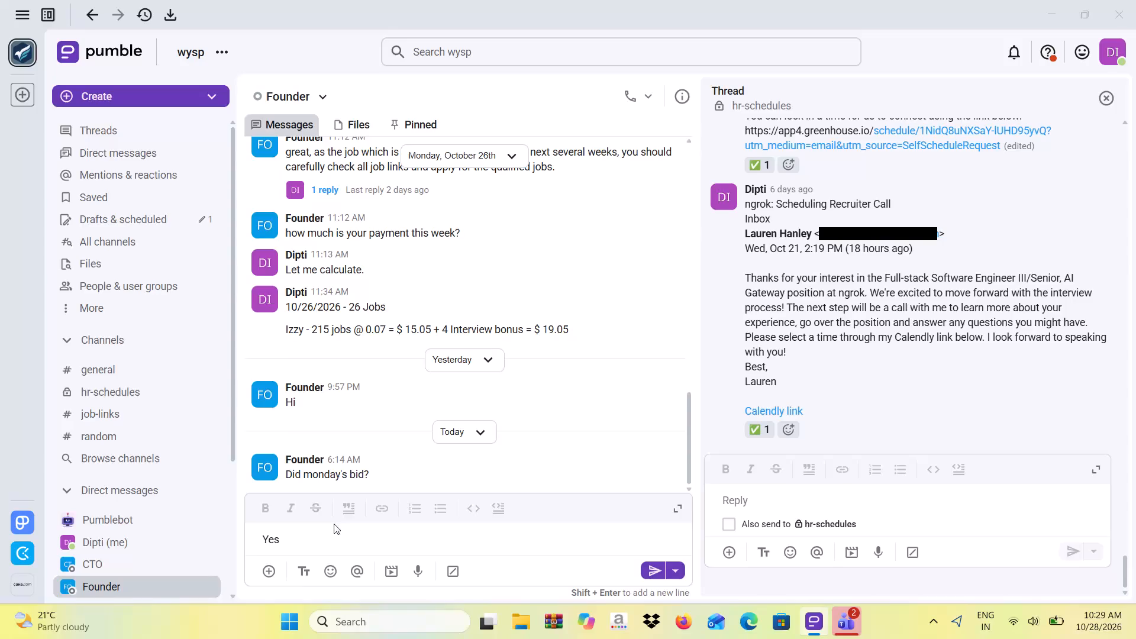
Complete the drafted reply to Founder so it reads "Yes.. Tuesday bid is pending." and send it.
{"action": "left_click", "coordinate": [305, 530]}
{"action": "type", "text": ".. Tur"}
{"action": "key", "text": "BackSpace"}
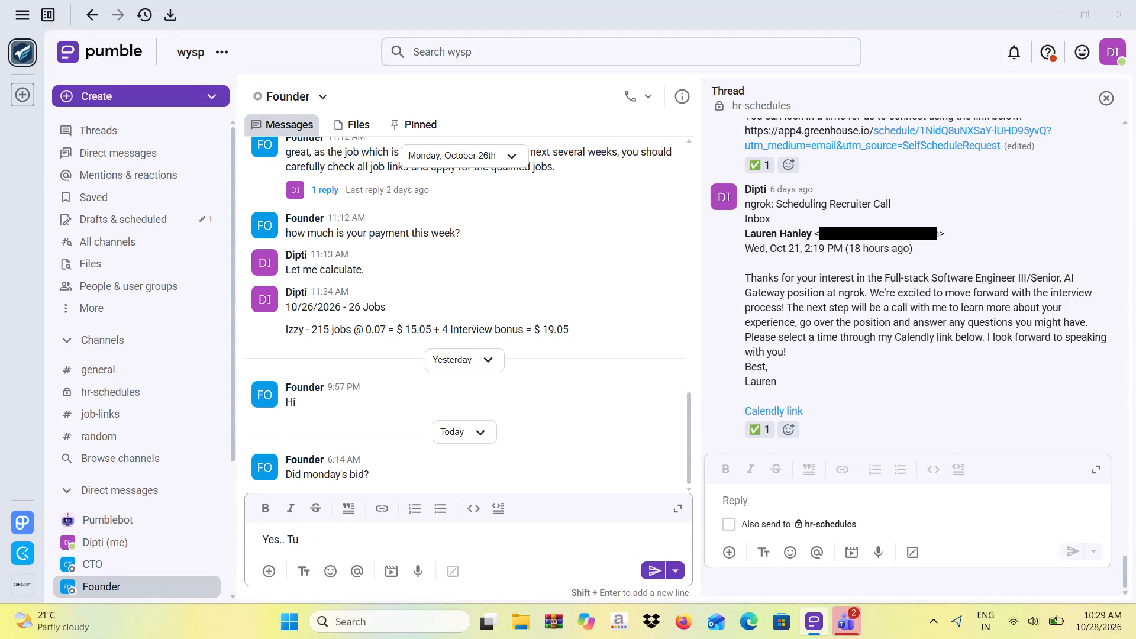
{"action": "type", "text": "esday bid is p"}
{"action": "type", "text": "ending"}
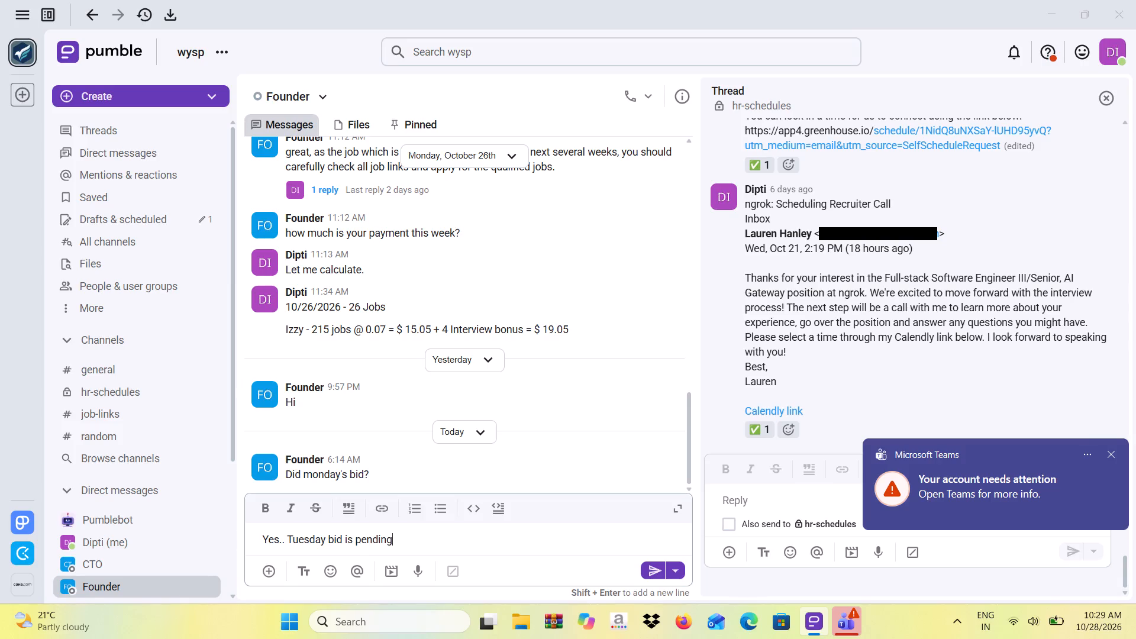
{"action": "key", "text": "period"}
{"action": "key", "text": "Return"}
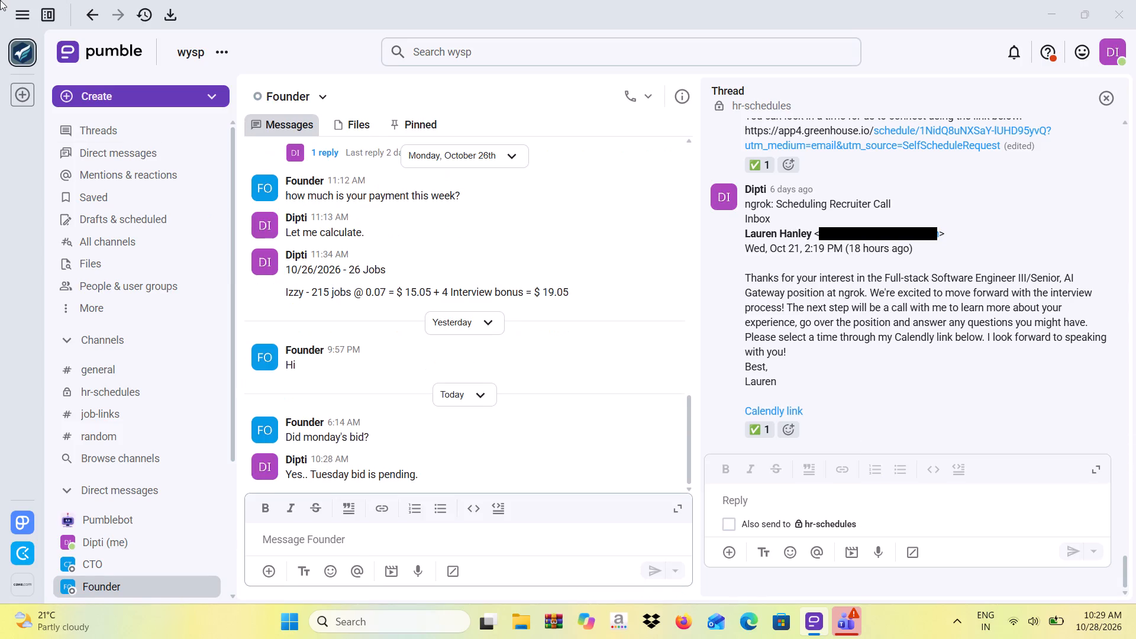
{"action": "left_click", "coordinate": [0, 281]}
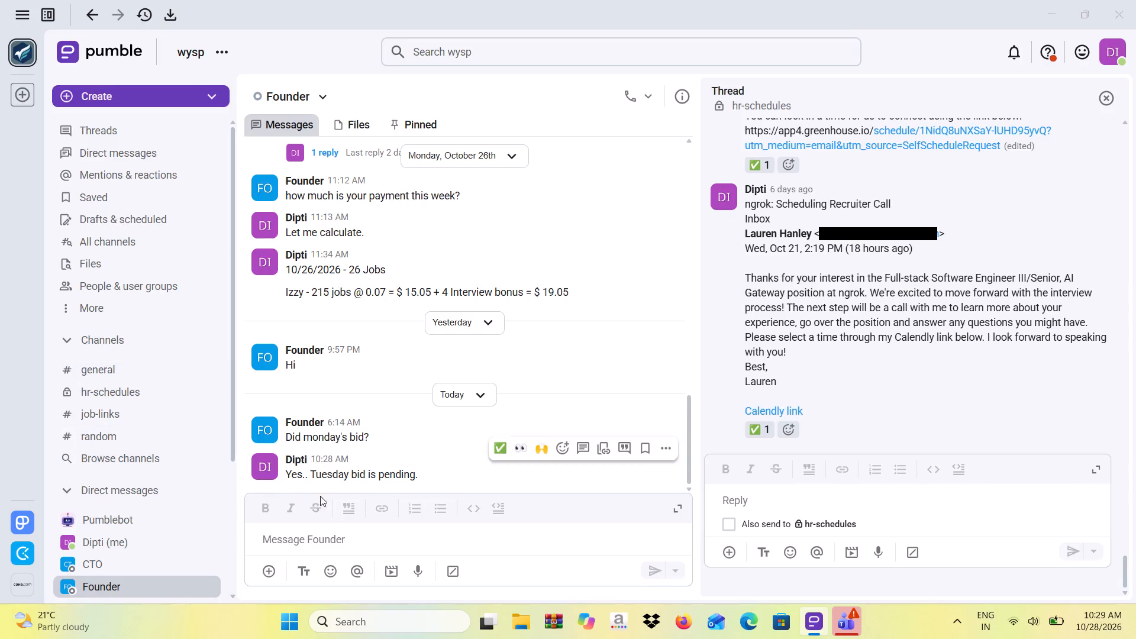
Open the job-links channel to view its latest job postings.
{"action": "left_click", "coordinate": [127, 416]}
{"action": "left_click", "coordinate": [0, 390]}
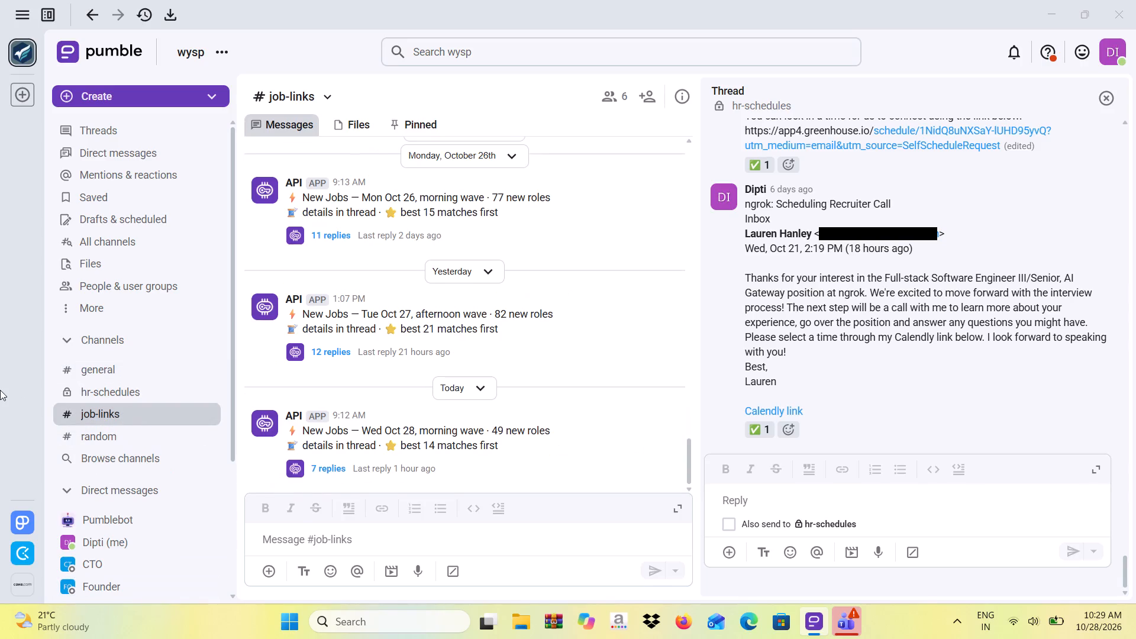
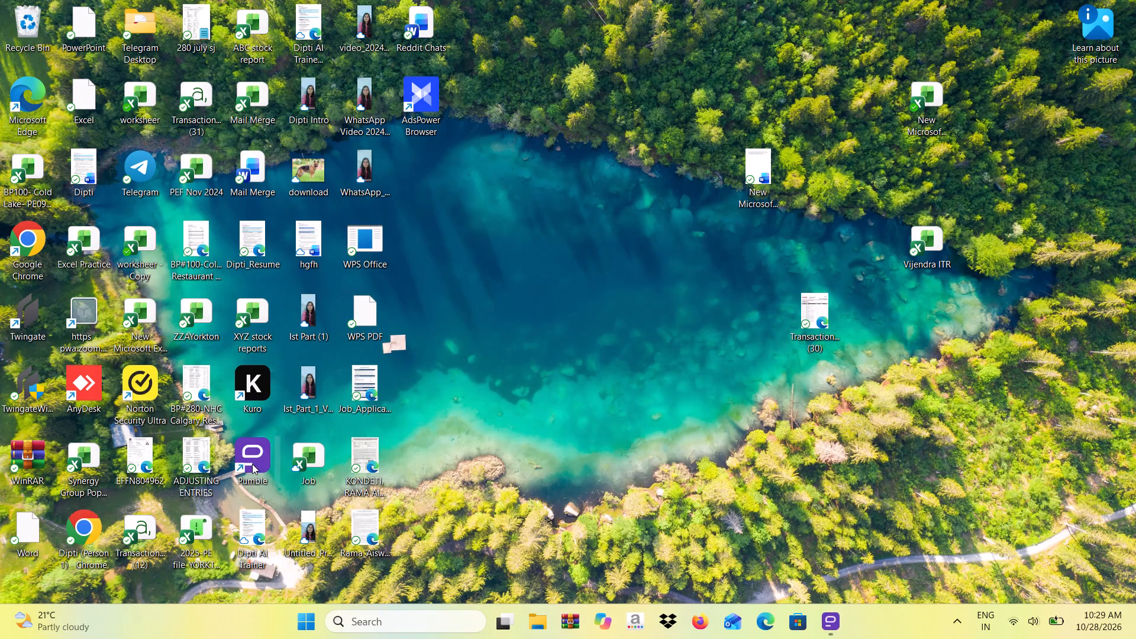
Launch Google Chrome, maximize the profile chooser window and open a browser profile from it.
{"action": "double_click", "coordinate": [15, 249]}
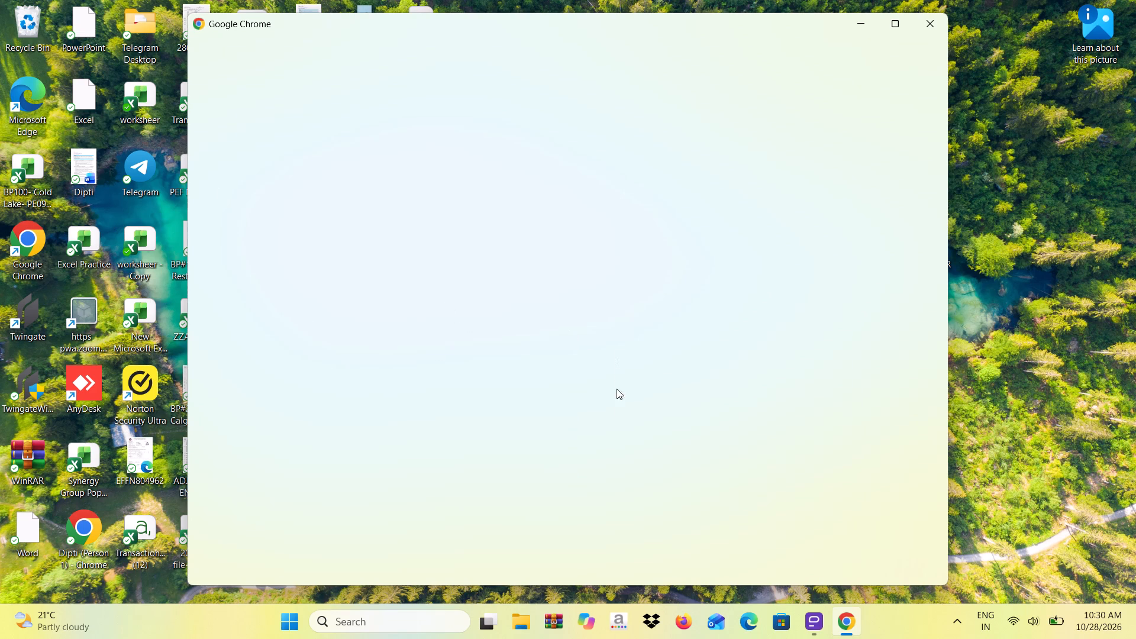
{"action": "left_click", "coordinate": [383, 628]}
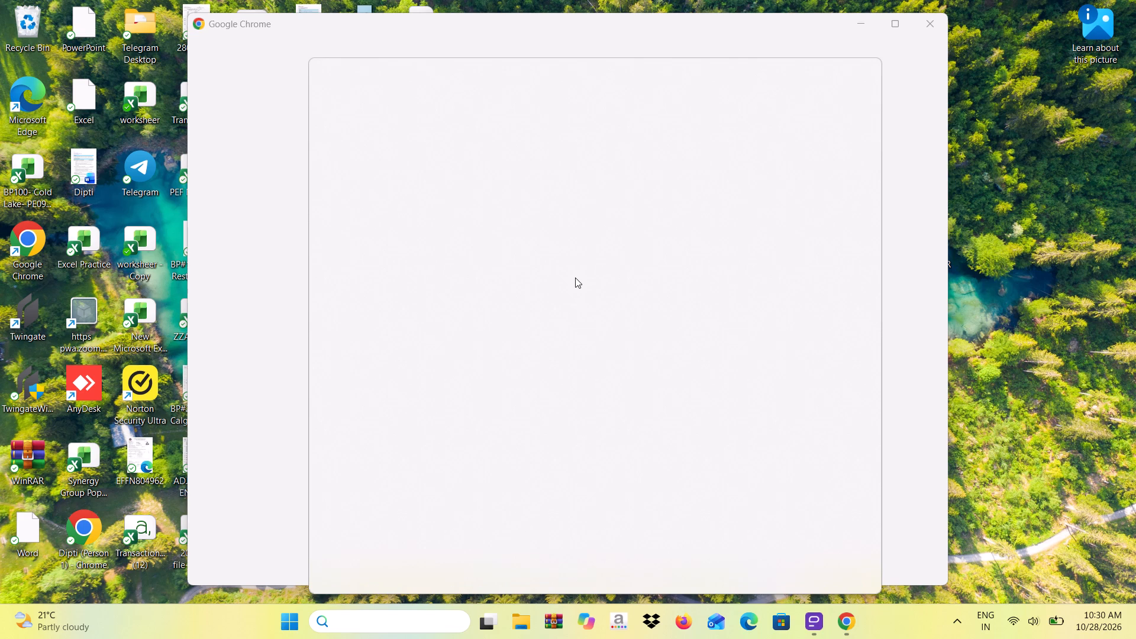
{"action": "left_click", "coordinate": [896, 24]}
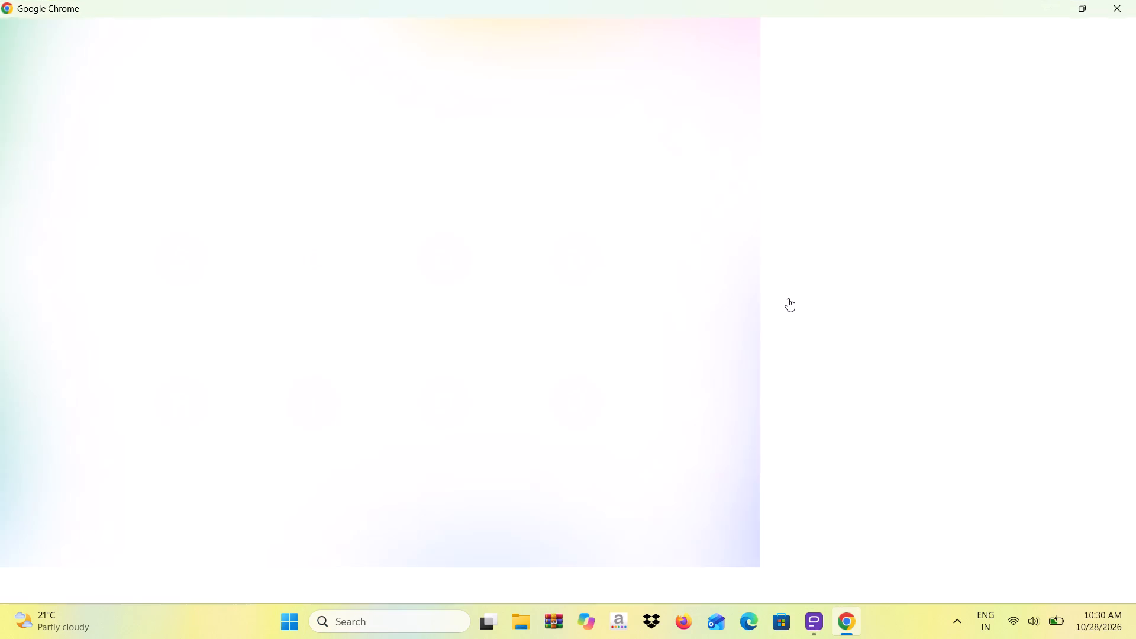
{"action": "left_click", "coordinate": [822, 305]}
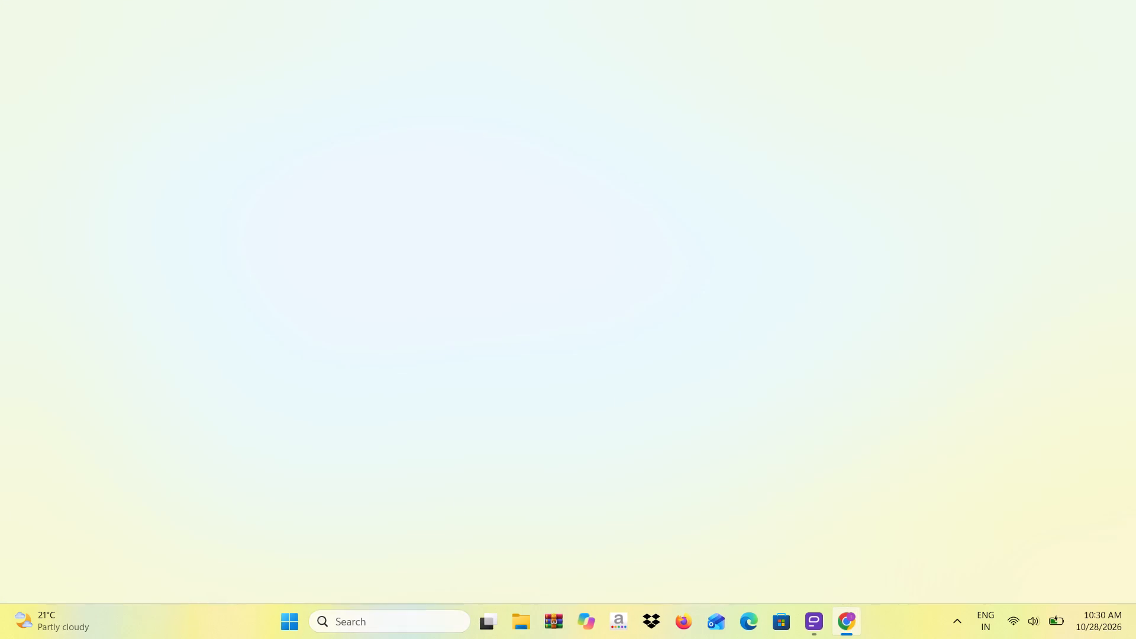
Launch AdsPower Browser and maximize its window.
{"action": "left_click", "coordinate": [373, 621]}
{"action": "left_click", "coordinate": [447, 124]}
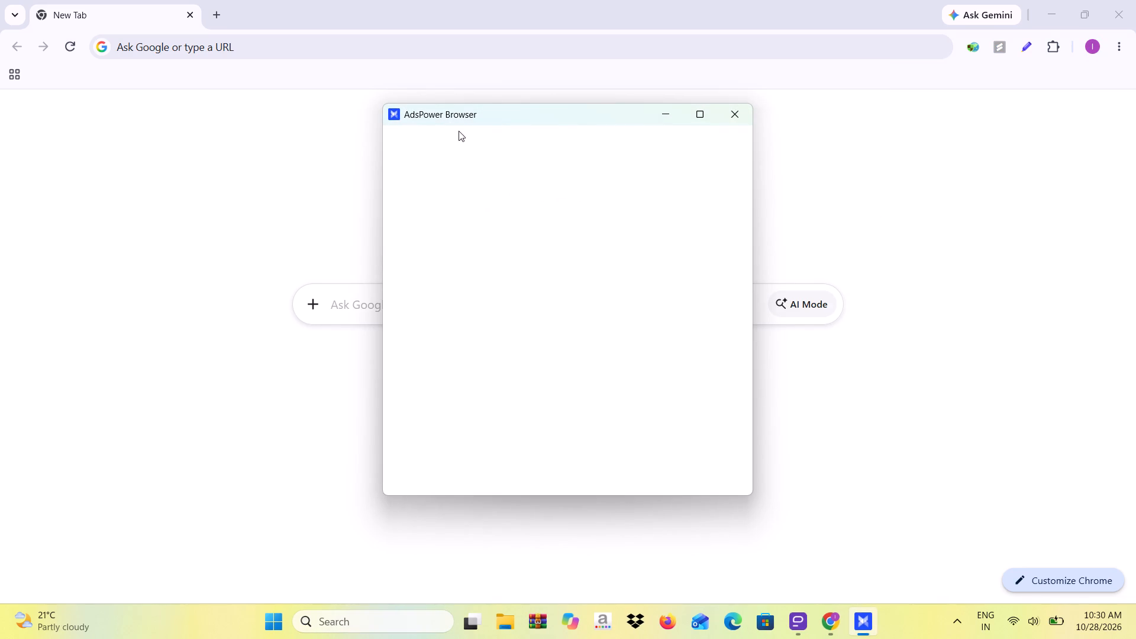
{"action": "left_click", "coordinate": [699, 115]}
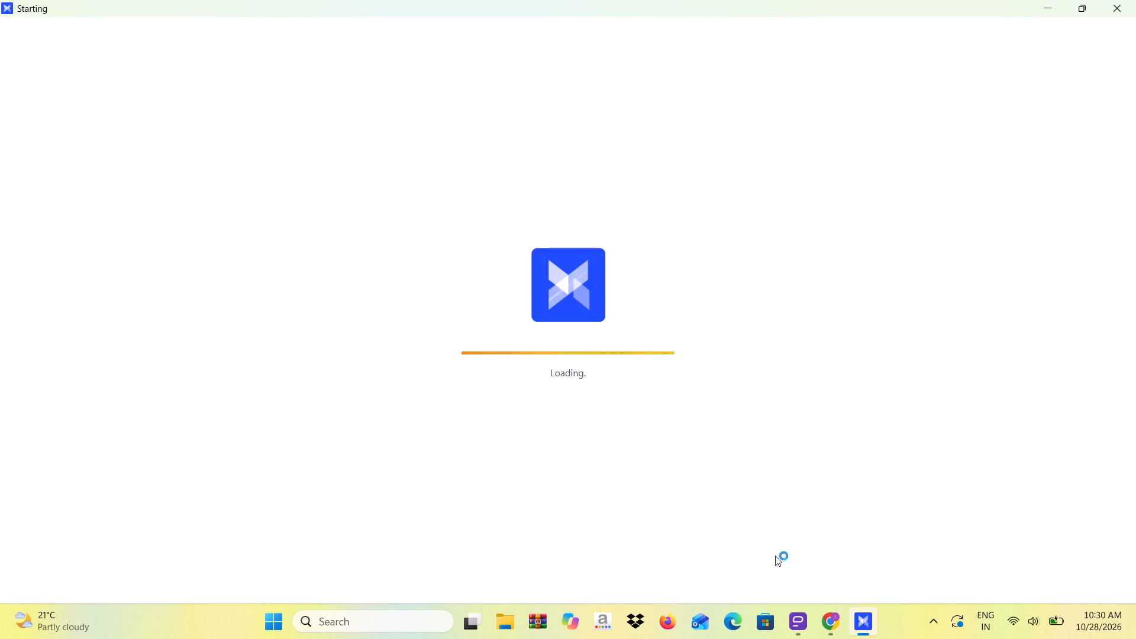
Switch back to Google Chrome and open a second new tab.
{"action": "left_click", "coordinate": [831, 632]}
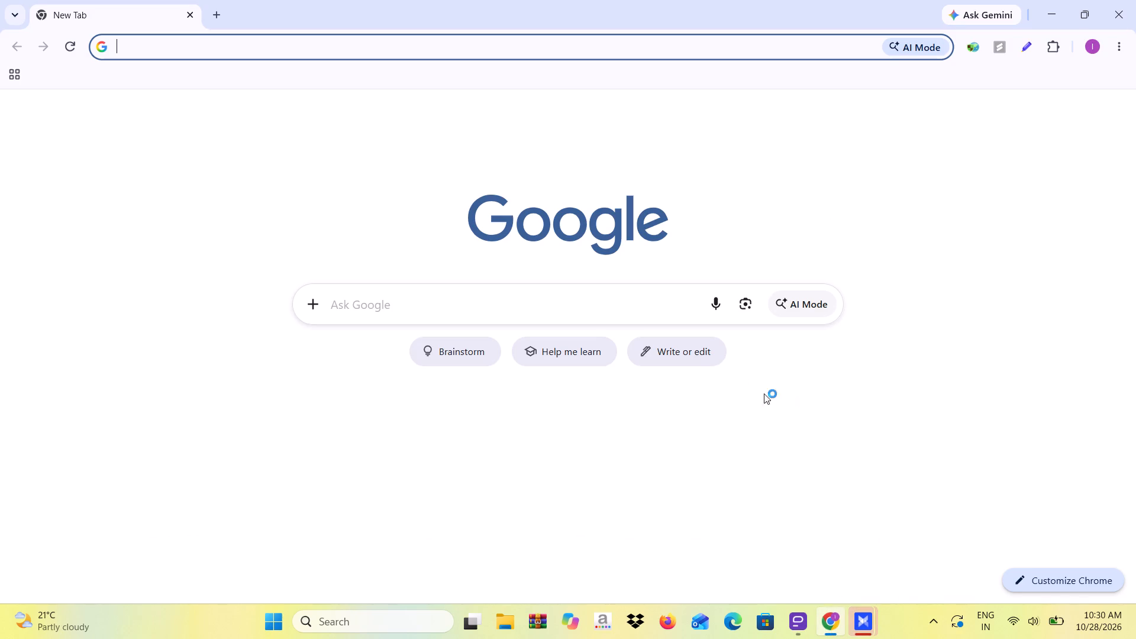
{"action": "left_click", "coordinate": [212, 124]}
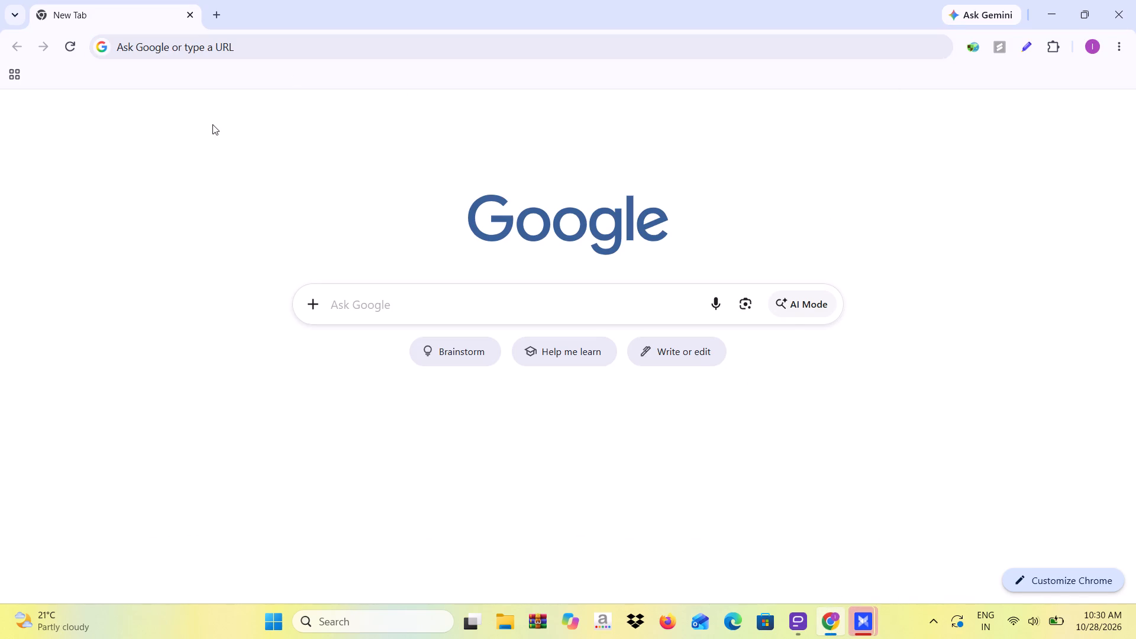
{"action": "left_click", "coordinate": [214, 15]}
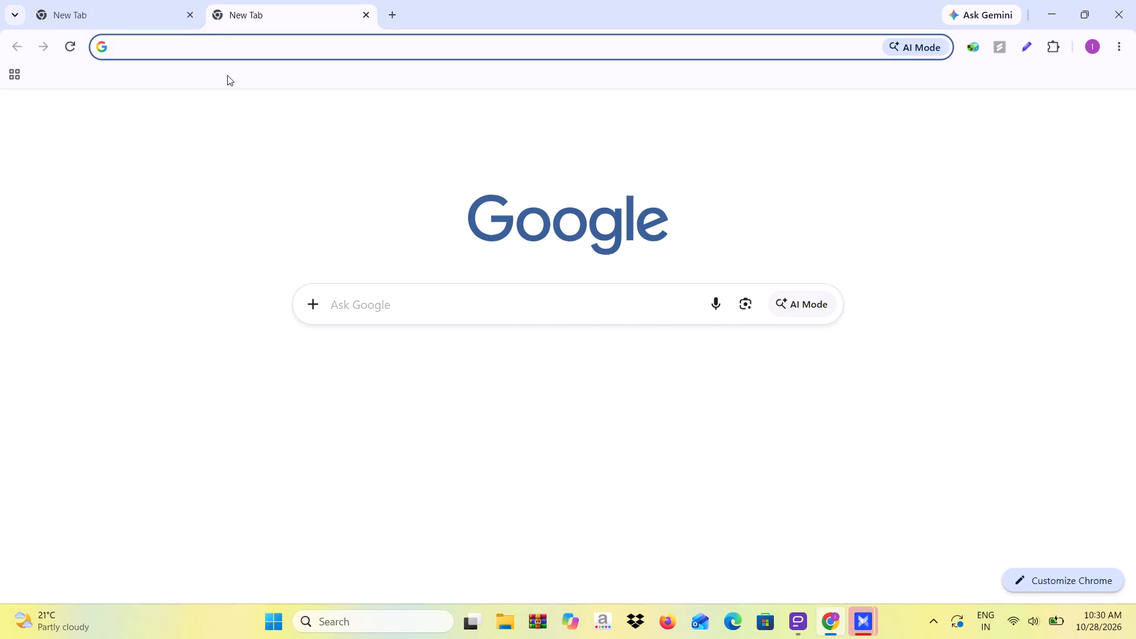
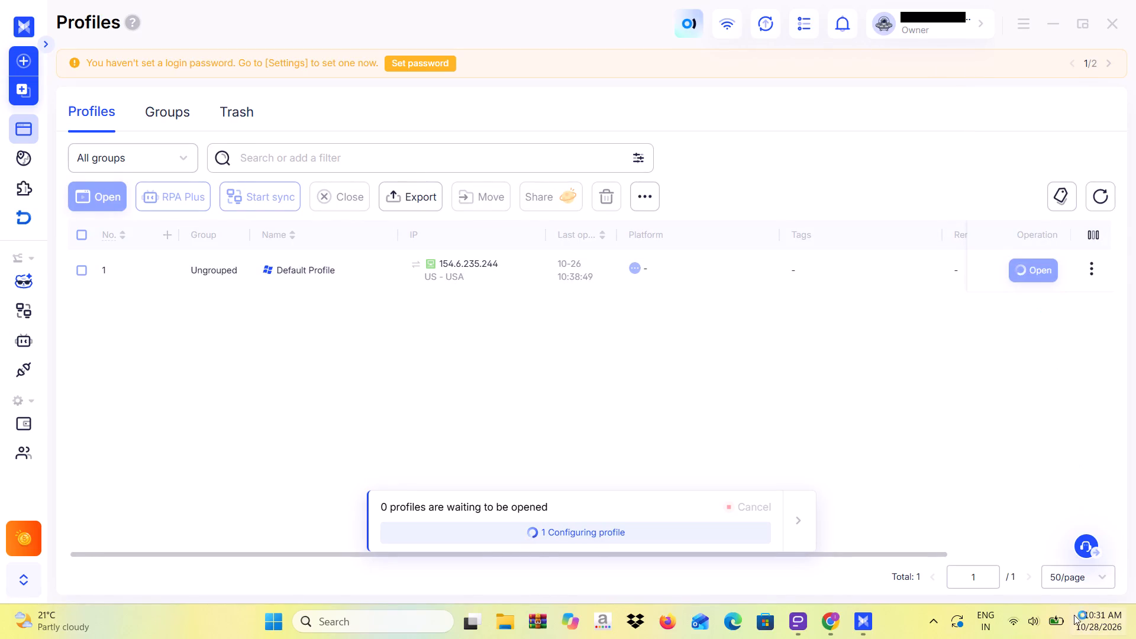
Open the Windows notifications and calendar view while the Default Profile is being configured.
{"action": "left_click", "coordinate": [1090, 615]}
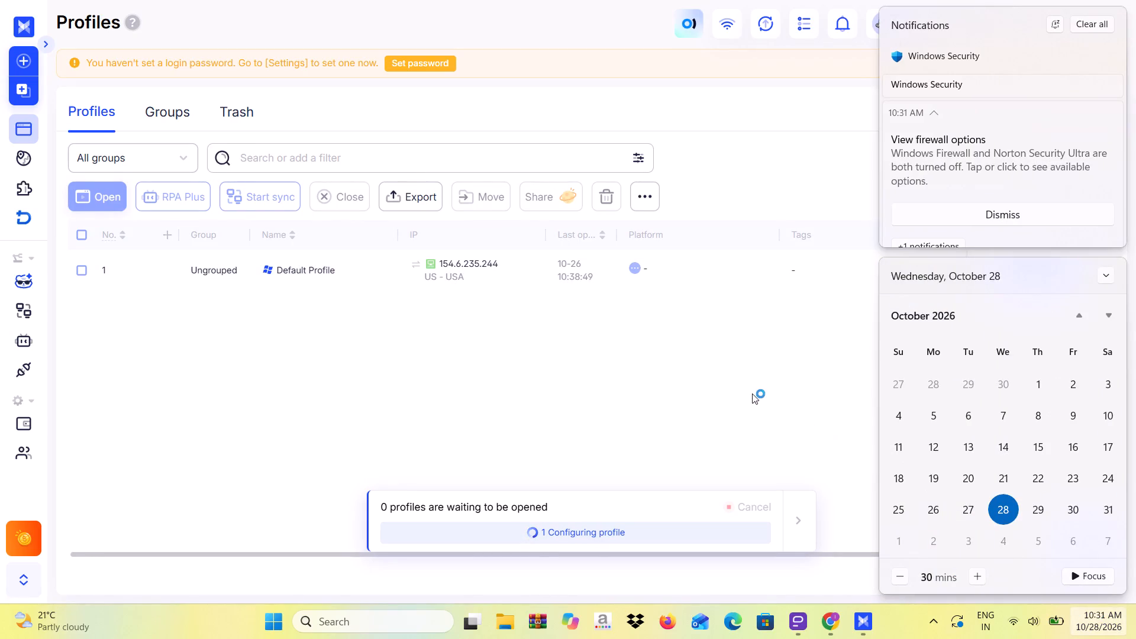
Dismiss the notifications and calendar view and maximize the SunBrowser window opened for the Default Profile.
{"action": "left_click", "coordinate": [751, 393]}
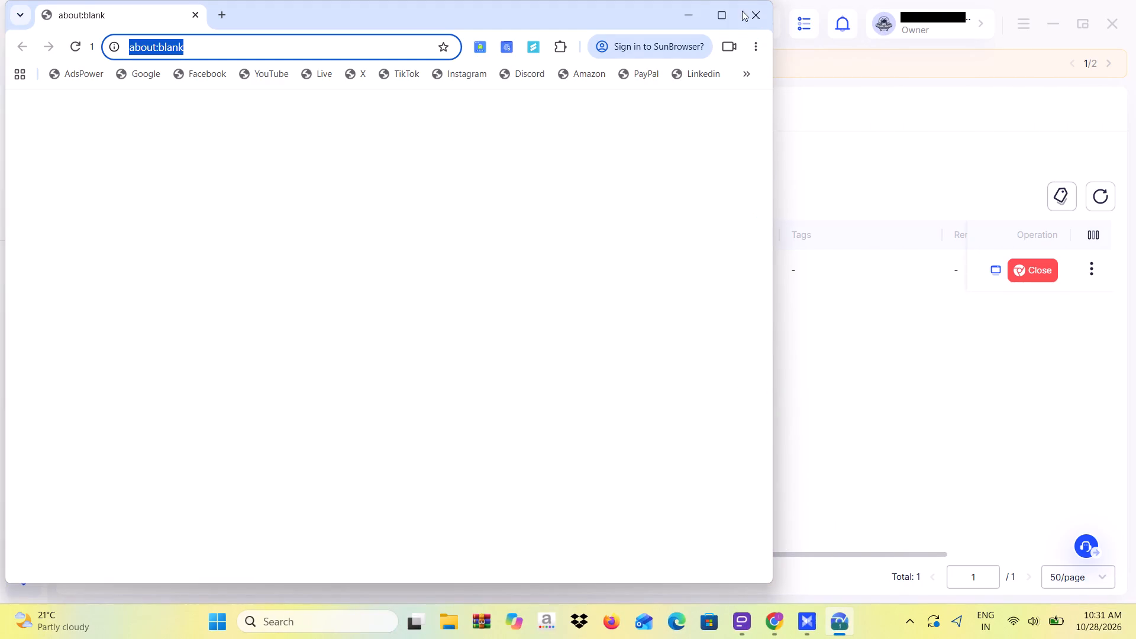
{"action": "left_click", "coordinate": [727, 11]}
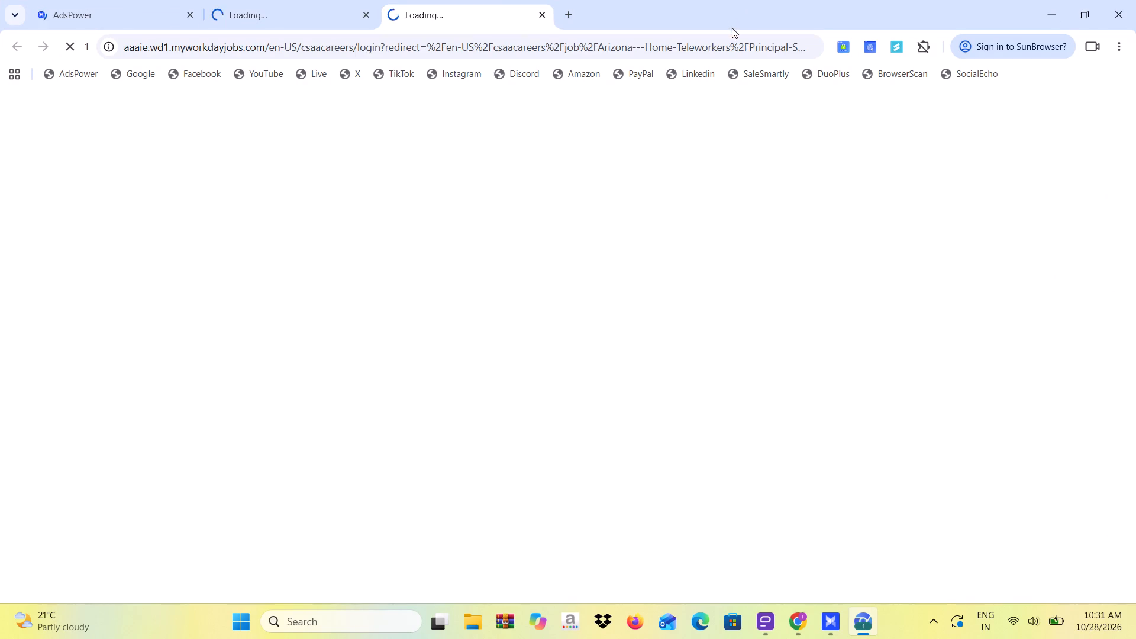
Close the restored browser tabs, including AdsPower, Gmail, Workday and Jobs at Sofico, keeping only the last Software Engineering Expert tab on aitraining.jobs.
{"action": "left_click", "coordinate": [194, 14]}
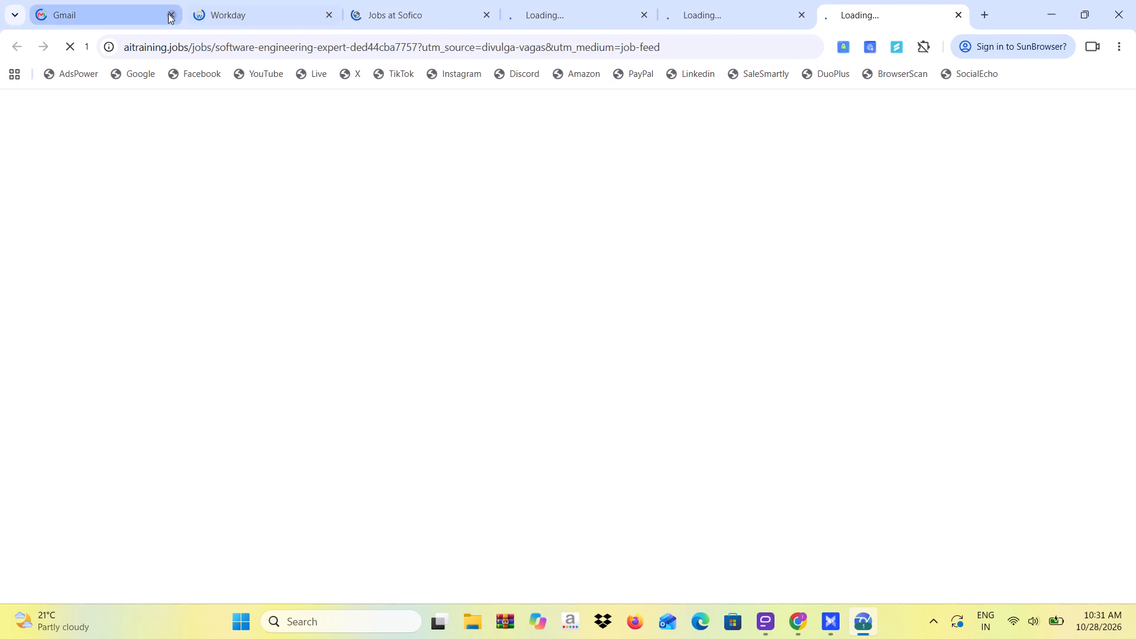
{"action": "left_click", "coordinate": [168, 14]}
{"action": "left_click", "coordinate": [168, 14]}
{"action": "left_click", "coordinate": [168, 14]}
{"action": "left_click", "coordinate": [168, 14]}
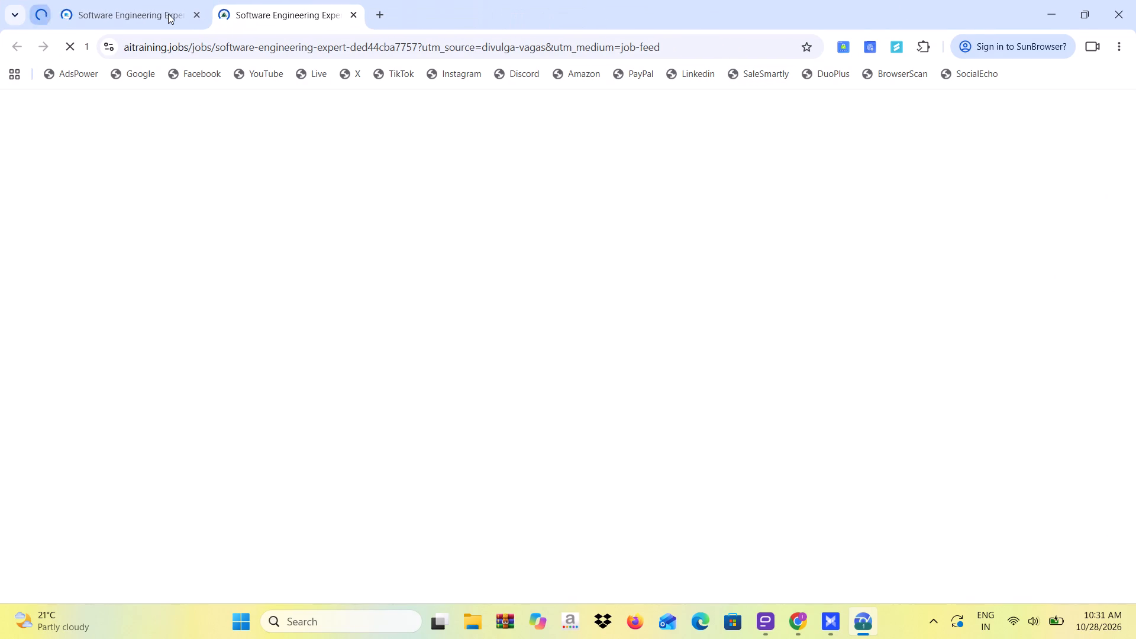
{"action": "left_click", "coordinate": [168, 14]}
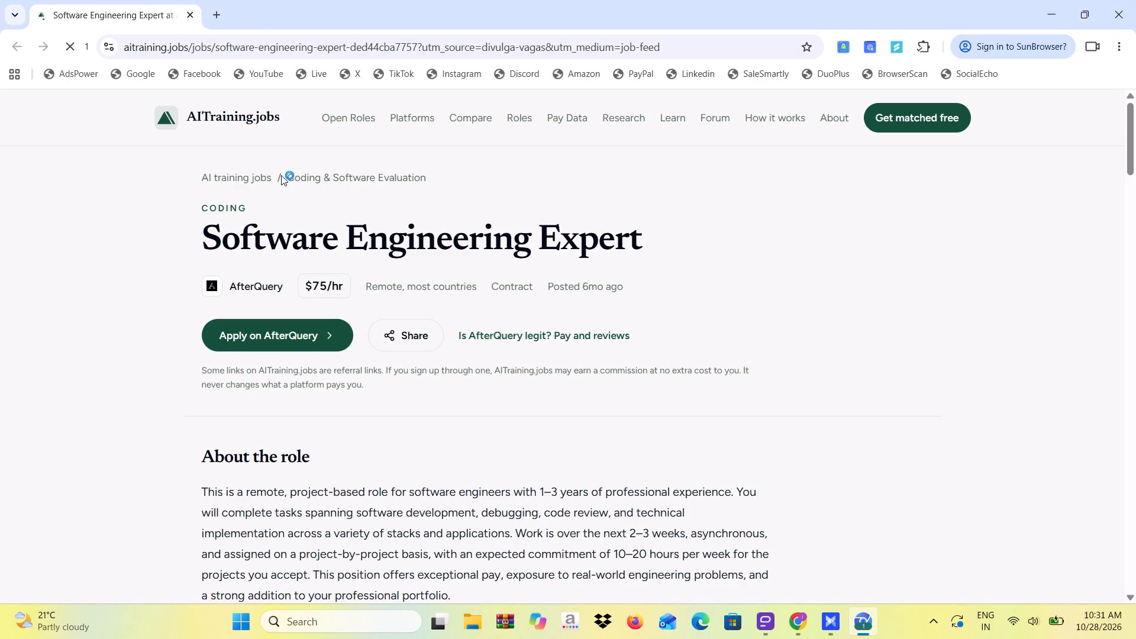
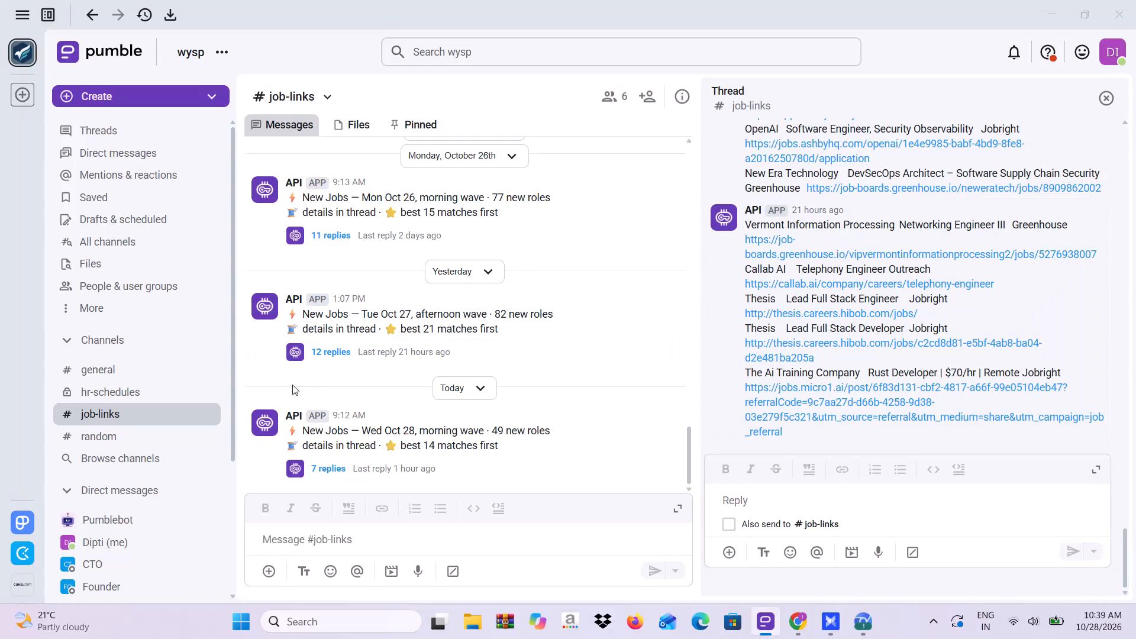
Open the 12-reply thread under the Tue Oct 27 afternoon wave post in job-links and go back to its first job listings.
{"action": "left_click", "coordinate": [330, 346]}
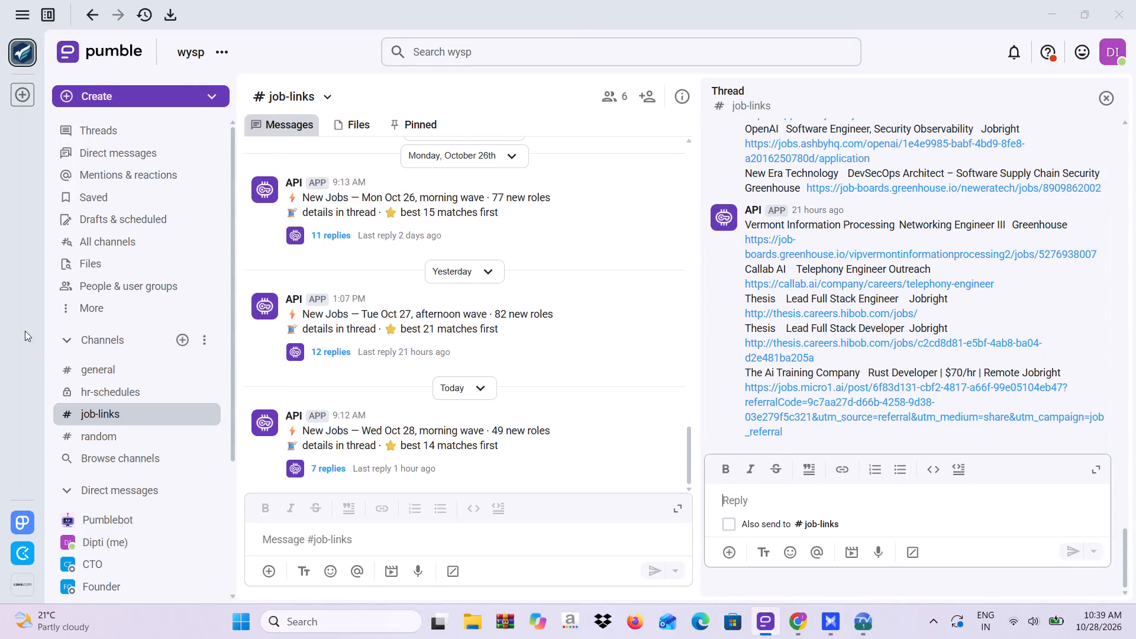
{"action": "left_click", "coordinate": [0, 312]}
{"action": "left_click_drag", "start_coordinate": [1128, 551], "coordinate": [1128, 550]}
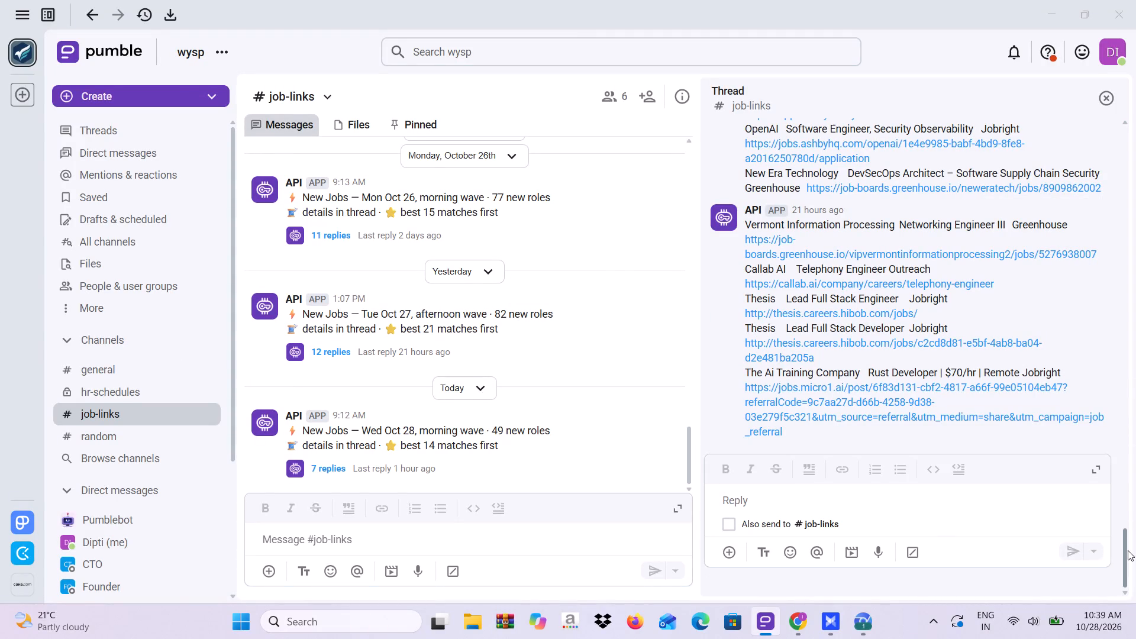
{"action": "left_click_drag", "start_coordinate": [1128, 550], "coordinate": [1135, 104]}
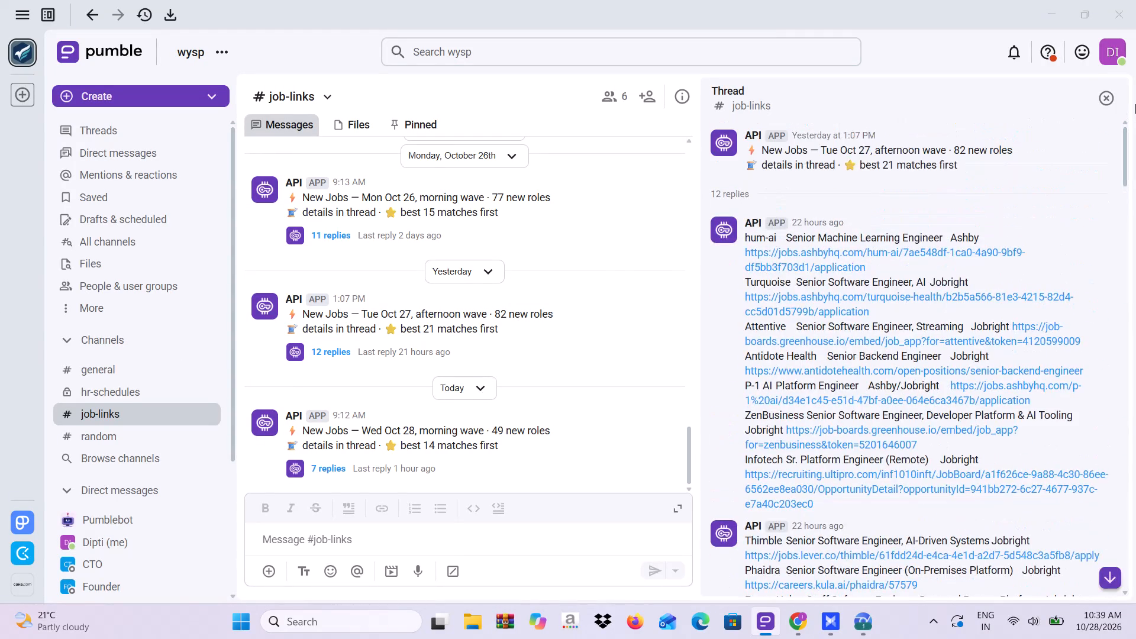
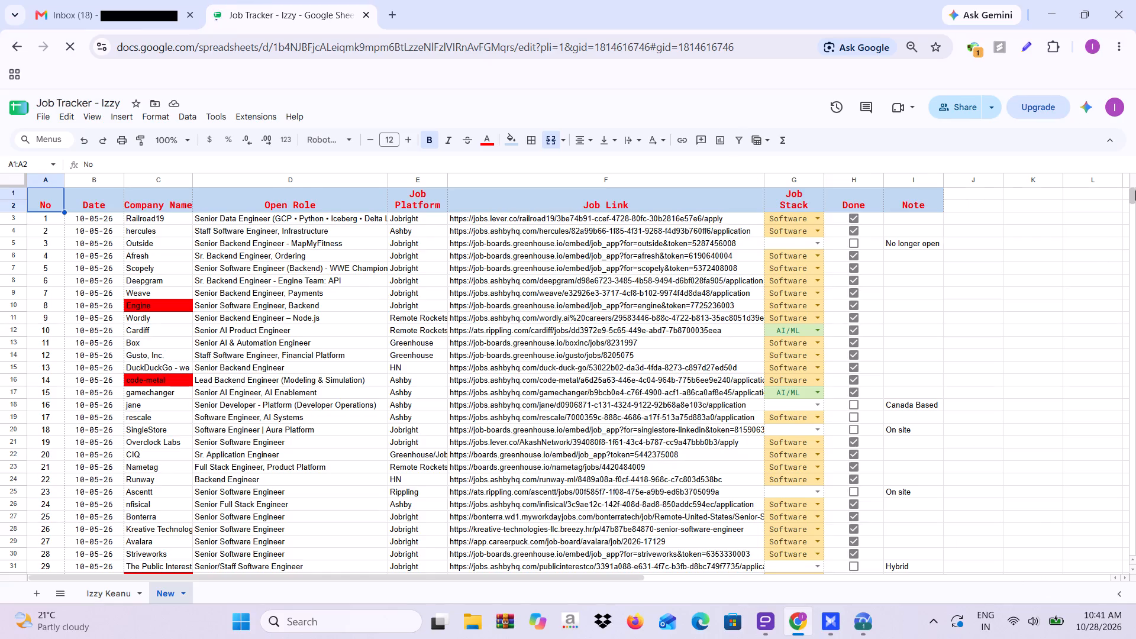
Copy the formatting of the Harakumo row, date through Done, onto the last 10-26-26 row, Apolis.
{"action": "left_click_drag", "start_coordinate": [1135, 191], "coordinate": [1135, 472]}
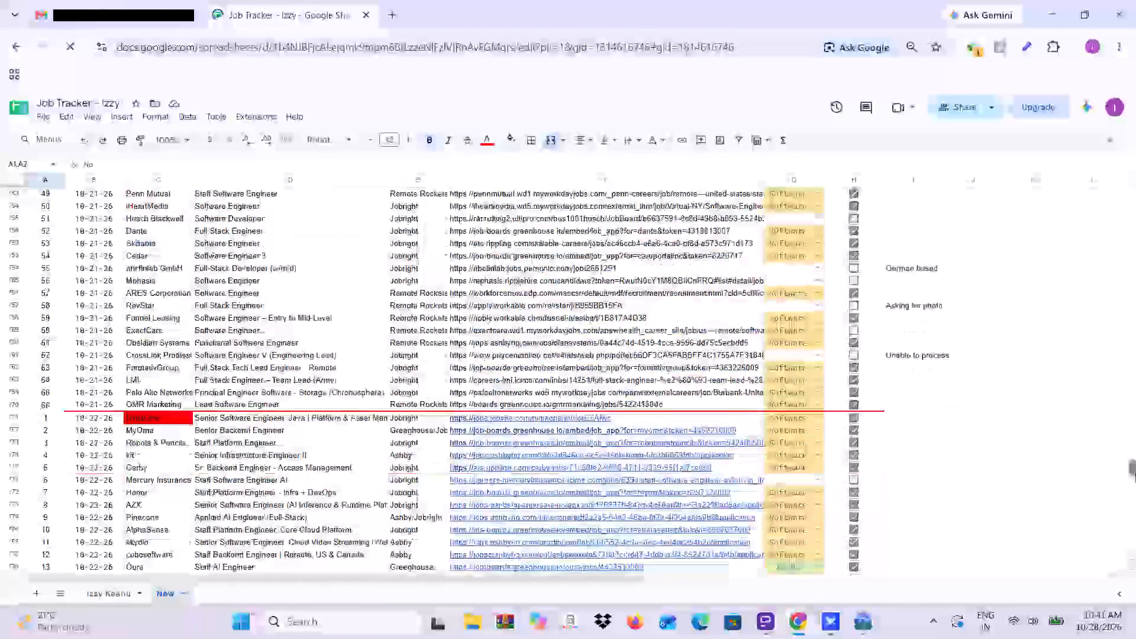
{"action": "left_click_drag", "start_coordinate": [1135, 472], "coordinate": [1130, 515]}
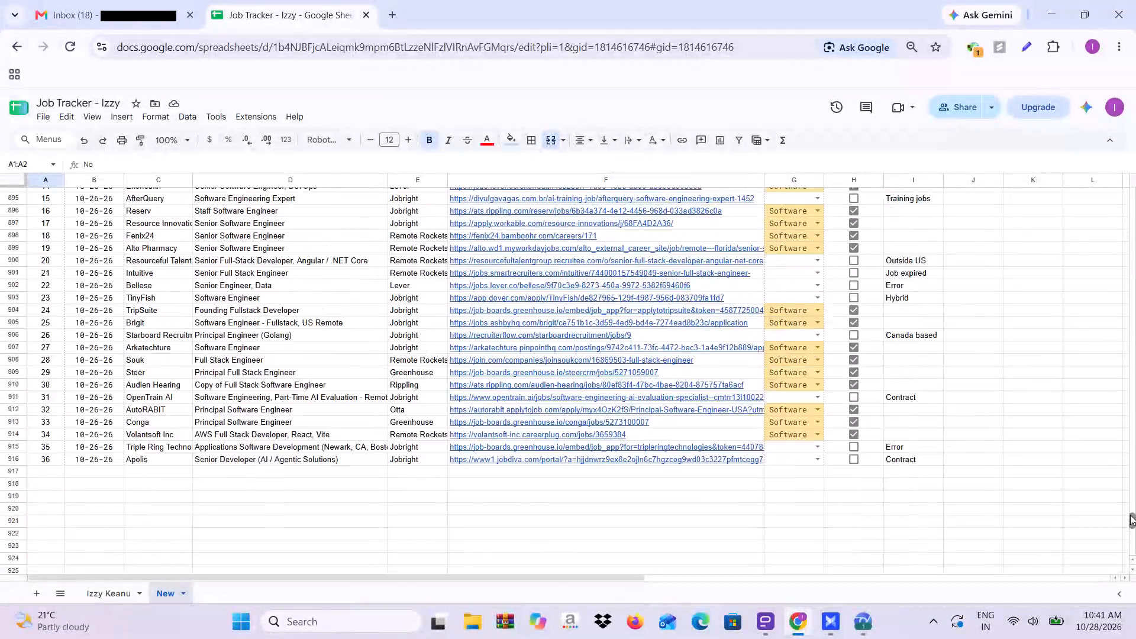
{"action": "left_click_drag", "start_coordinate": [1130, 515], "coordinate": [1130, 506]}
{"action": "left_click_drag", "start_coordinate": [97, 295], "coordinate": [135, 300]}
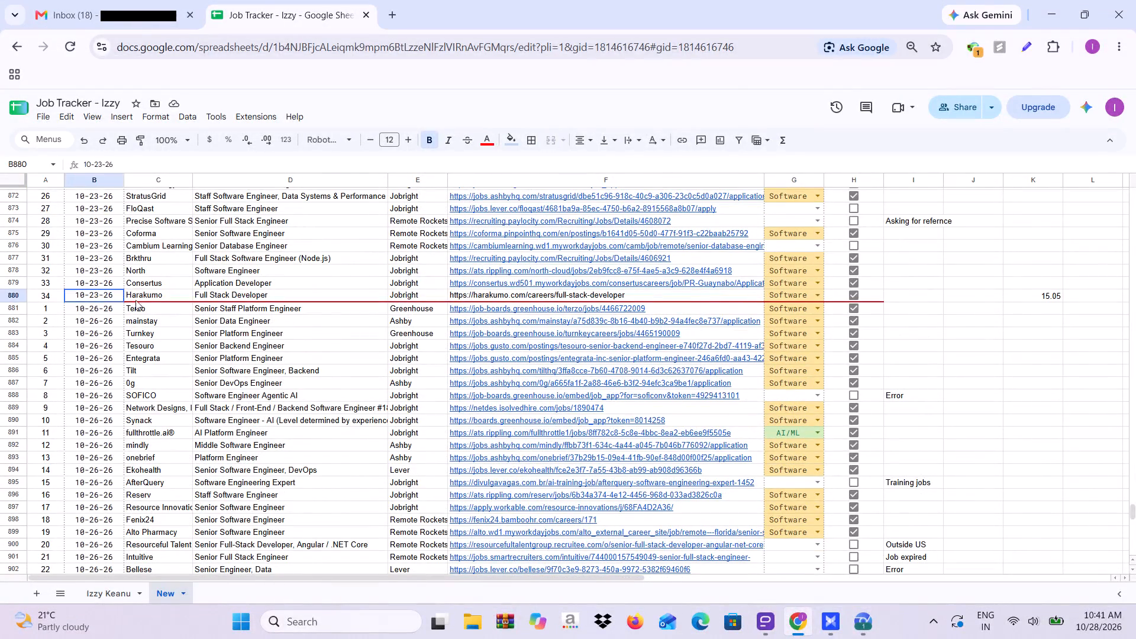
{"action": "left_click_drag", "start_coordinate": [135, 300], "coordinate": [863, 296]}
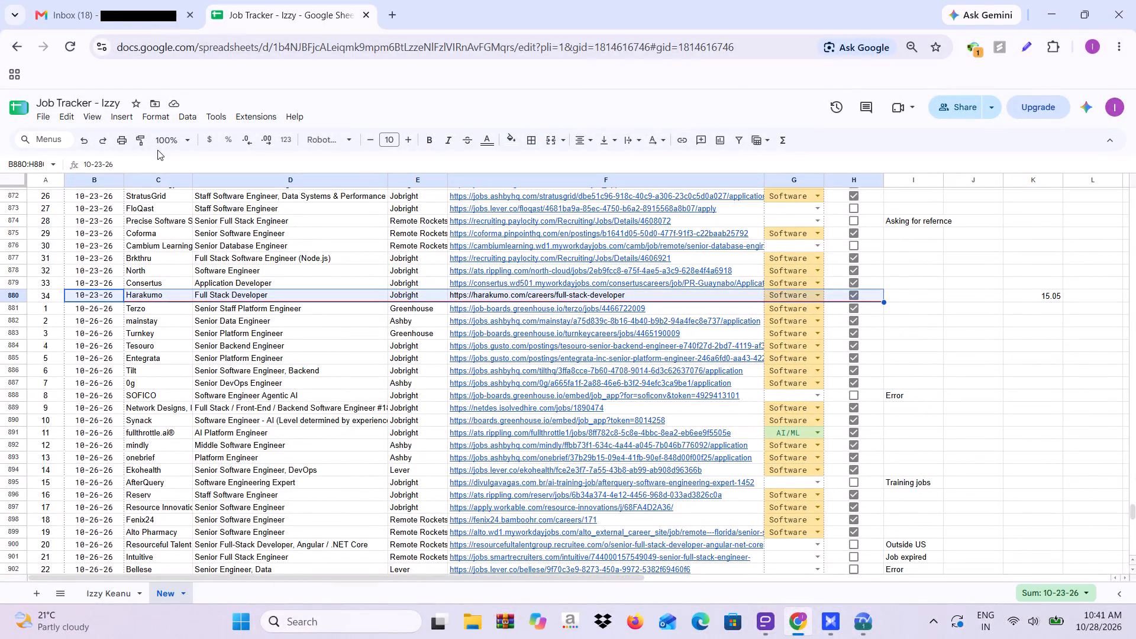
{"action": "left_click", "coordinate": [141, 139]}
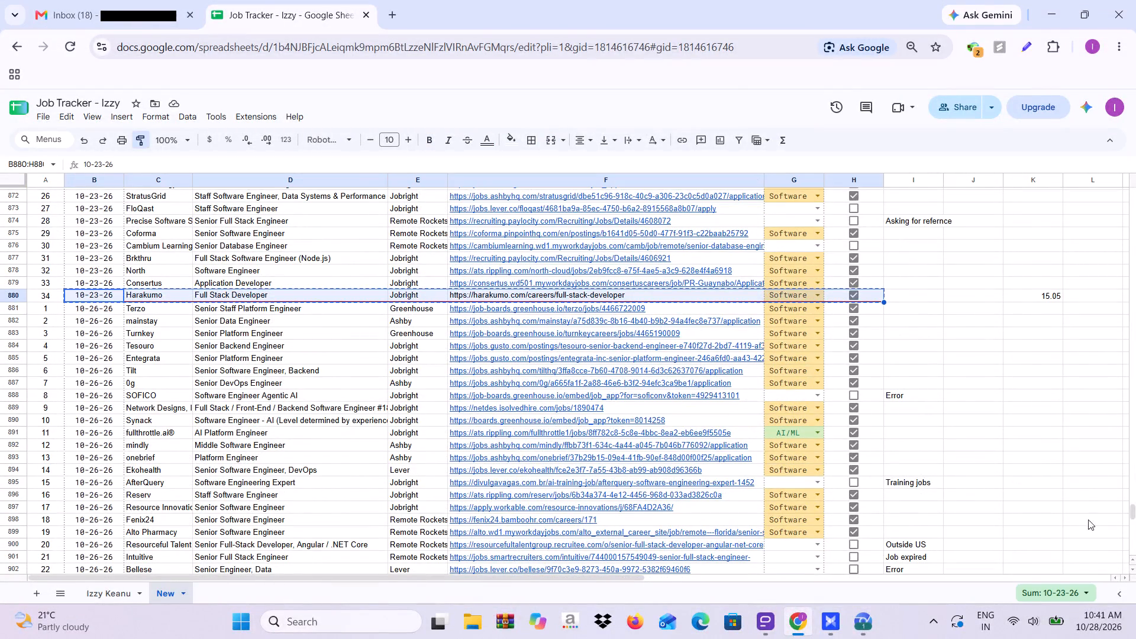
{"action": "left_click", "coordinate": [1135, 568]}
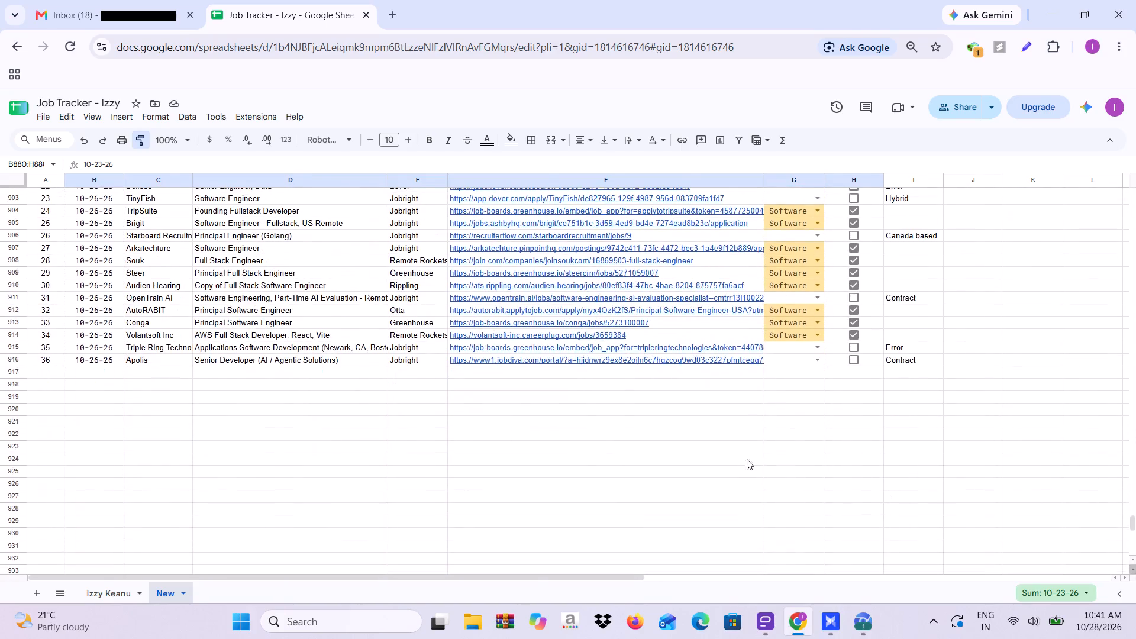
{"action": "left_click_drag", "start_coordinate": [74, 358], "coordinate": [853, 354]}
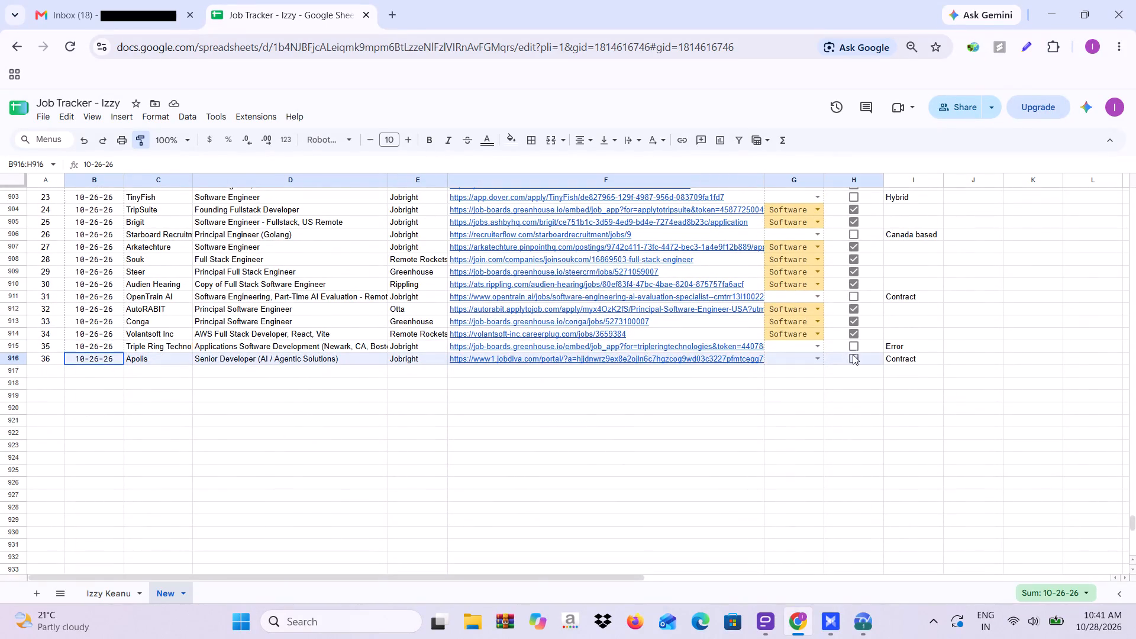
{"action": "left_click_drag", "start_coordinate": [853, 354], "coordinate": [856, 354]}
Enter the date 10-28-26 in cell B917 and give it the formatting of the date cells above.
{"action": "left_click", "coordinate": [108, 370]}
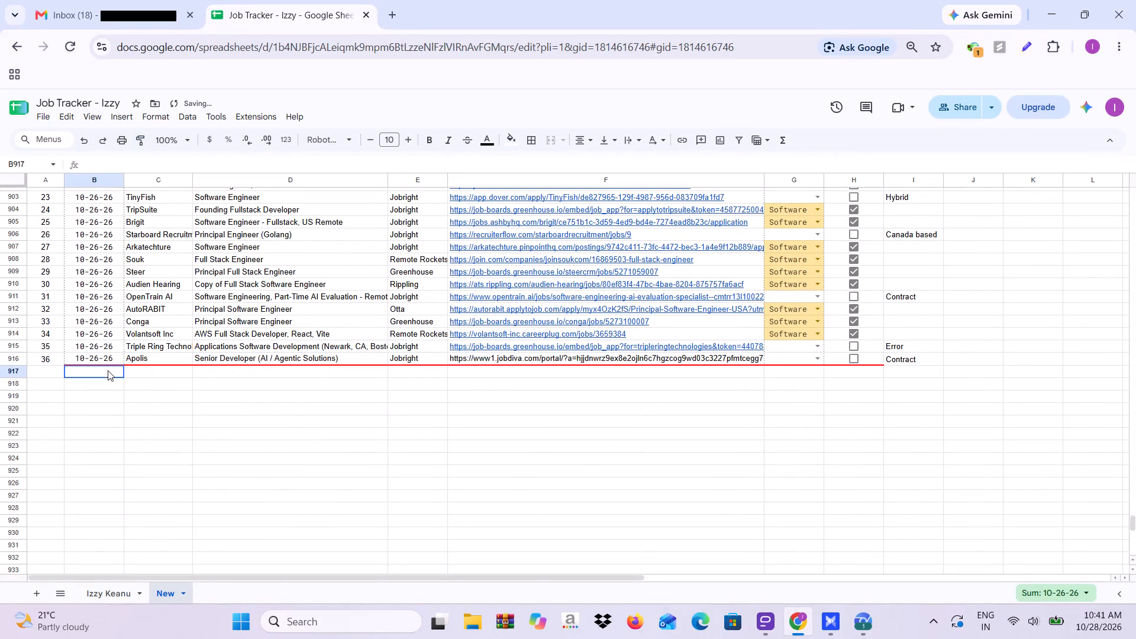
{"action": "type", "text": "10-28-26"}
{"action": "left_click", "coordinate": [172, 426]}
{"action": "left_click", "coordinate": [109, 314]}
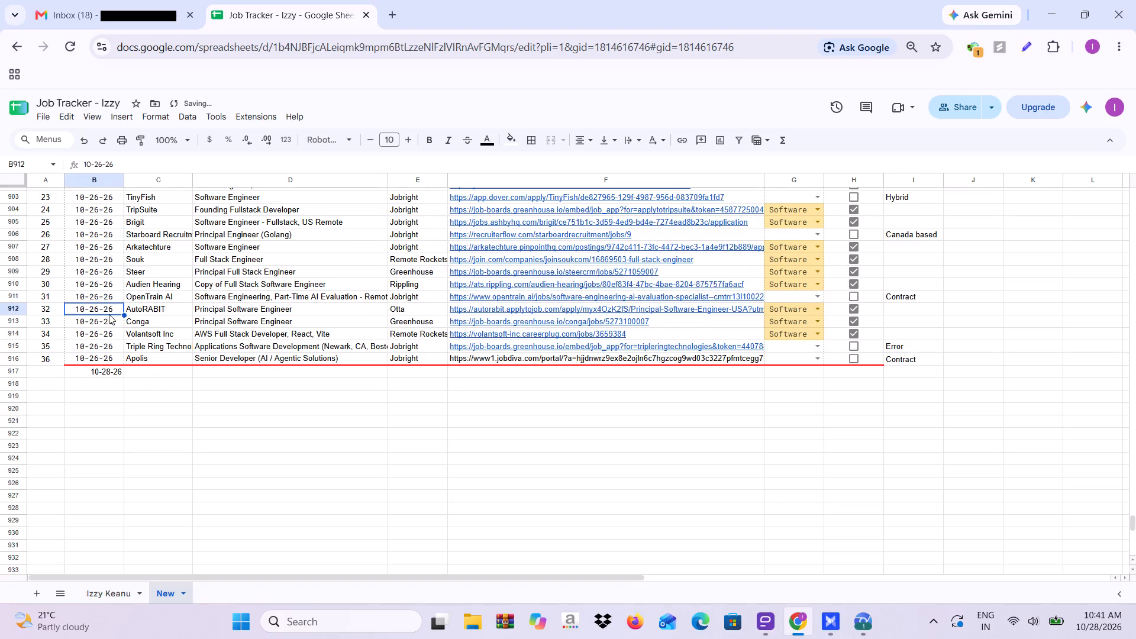
{"action": "left_click", "coordinate": [141, 144]}
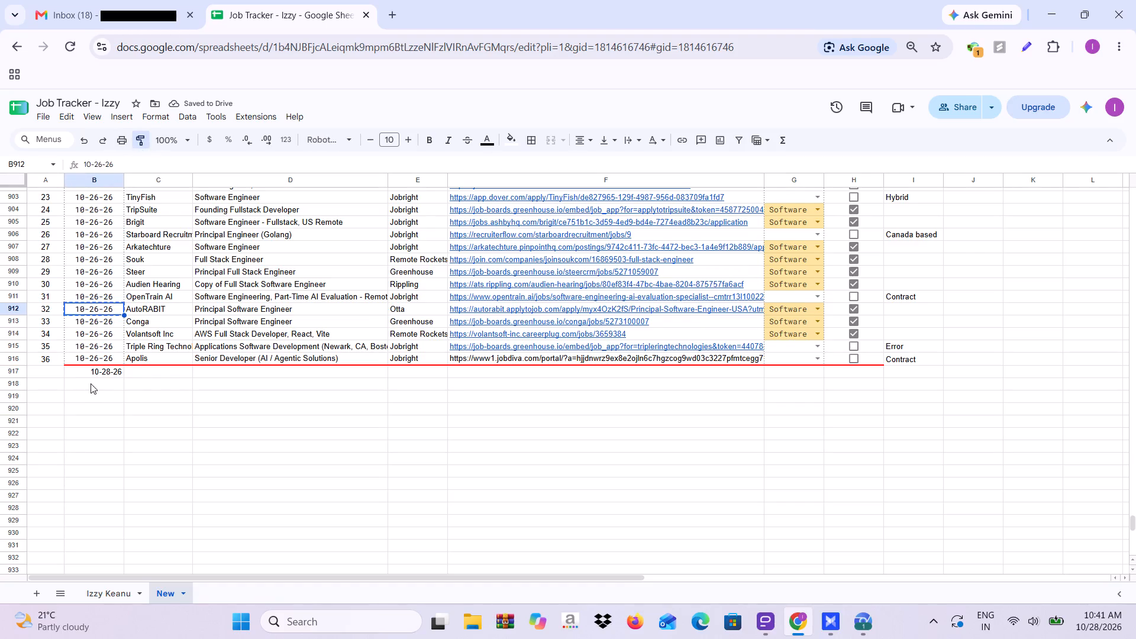
{"action": "left_click", "coordinate": [89, 379]}
{"action": "left_click", "coordinate": [192, 427]}
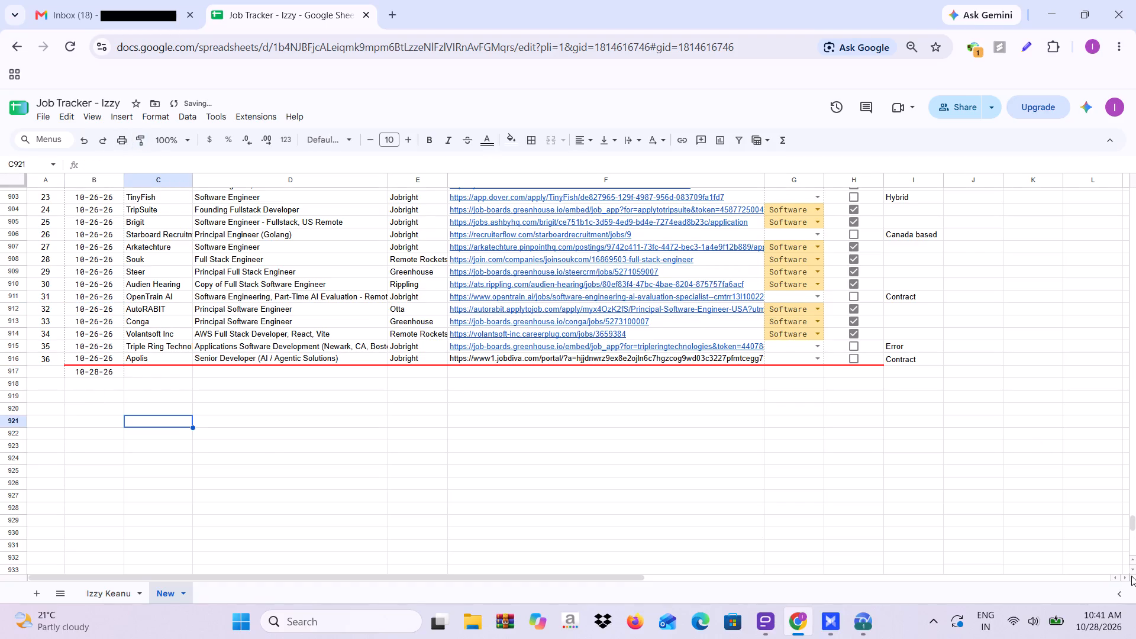
Copy the hum-ai Senior Machine Learning Engineer posting from Pumble's job-links thread and paste it without formatting into the tracker at C917.
{"action": "left_click", "coordinate": [1133, 572]}
{"action": "left_click", "coordinate": [1132, 561]}
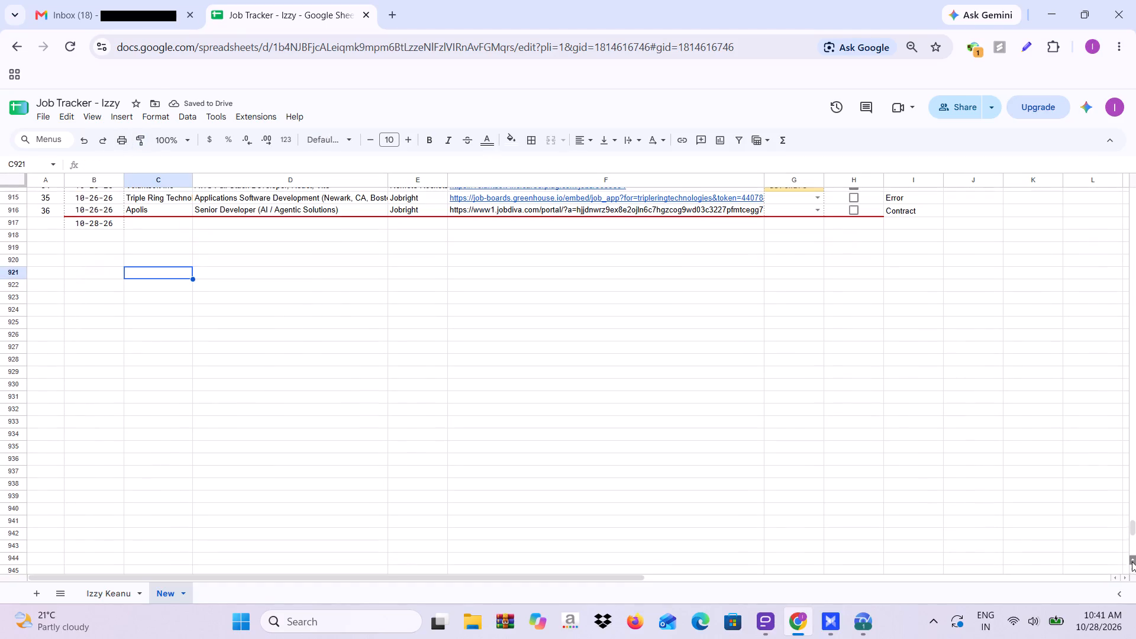
{"action": "key", "text": "alt+Tab"}
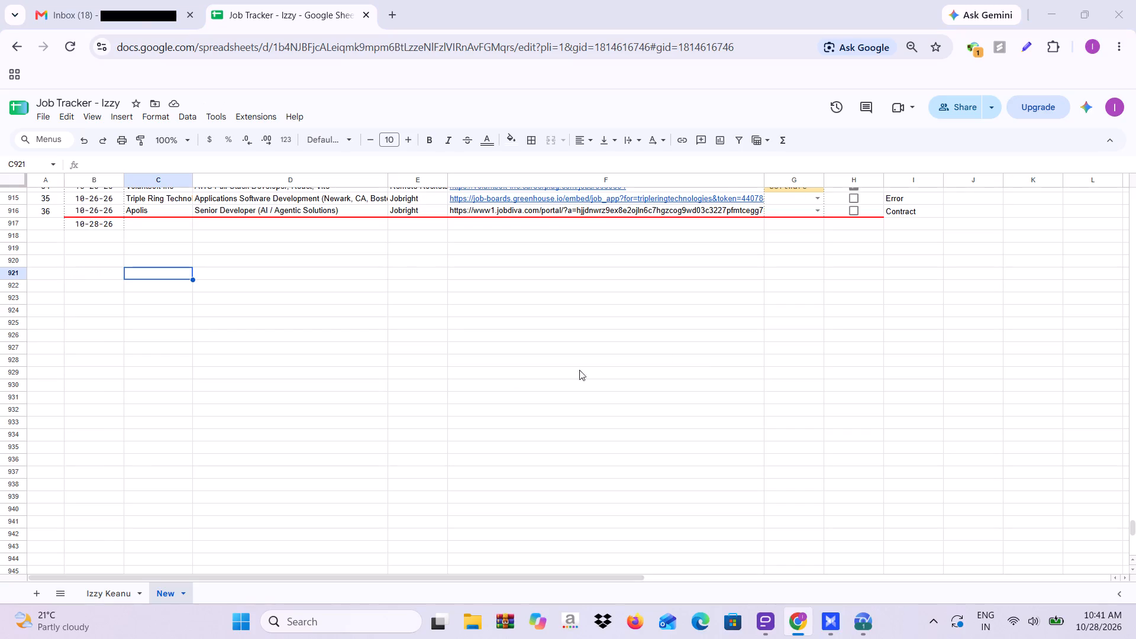
{"action": "left_click", "coordinate": [765, 622]}
{"action": "left_click", "coordinate": [765, 622]}
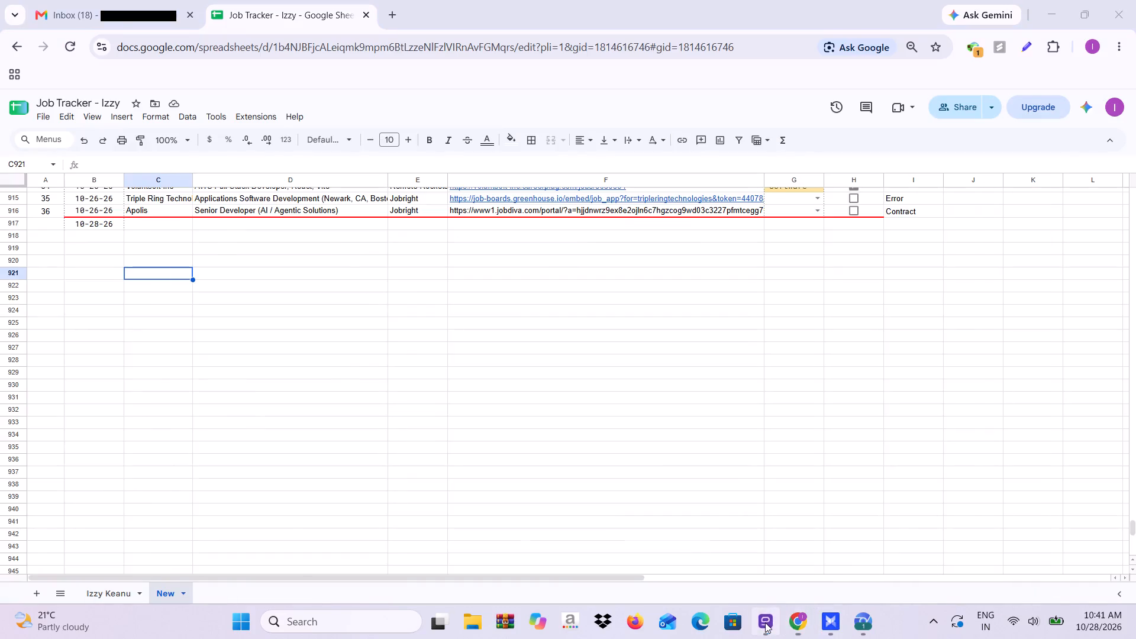
{"action": "left_click", "coordinate": [0, 362]}
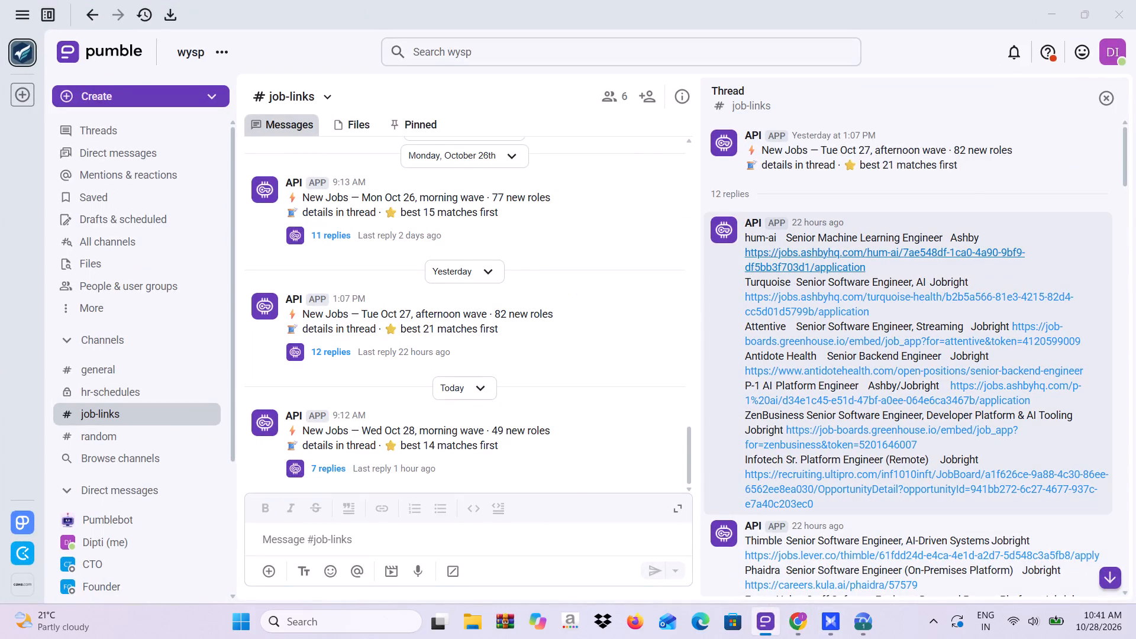
{"action": "left_click_drag", "start_coordinate": [743, 239], "coordinate": [945, 265]}
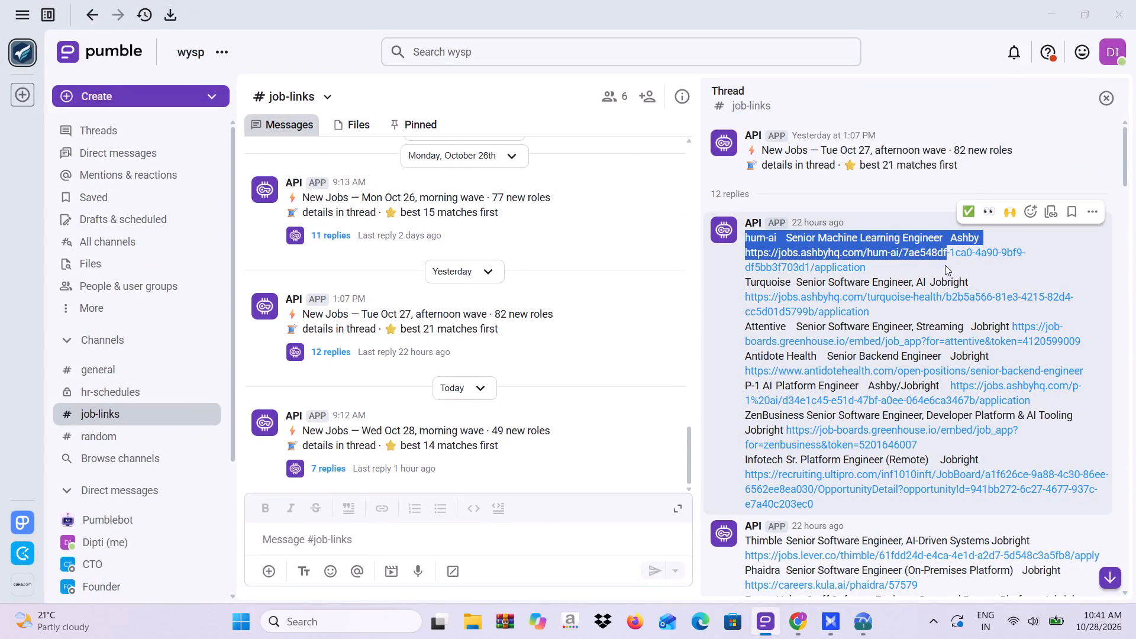
{"action": "key", "text": "ctrl+c"}
{"action": "key", "text": "alt+Tab"}
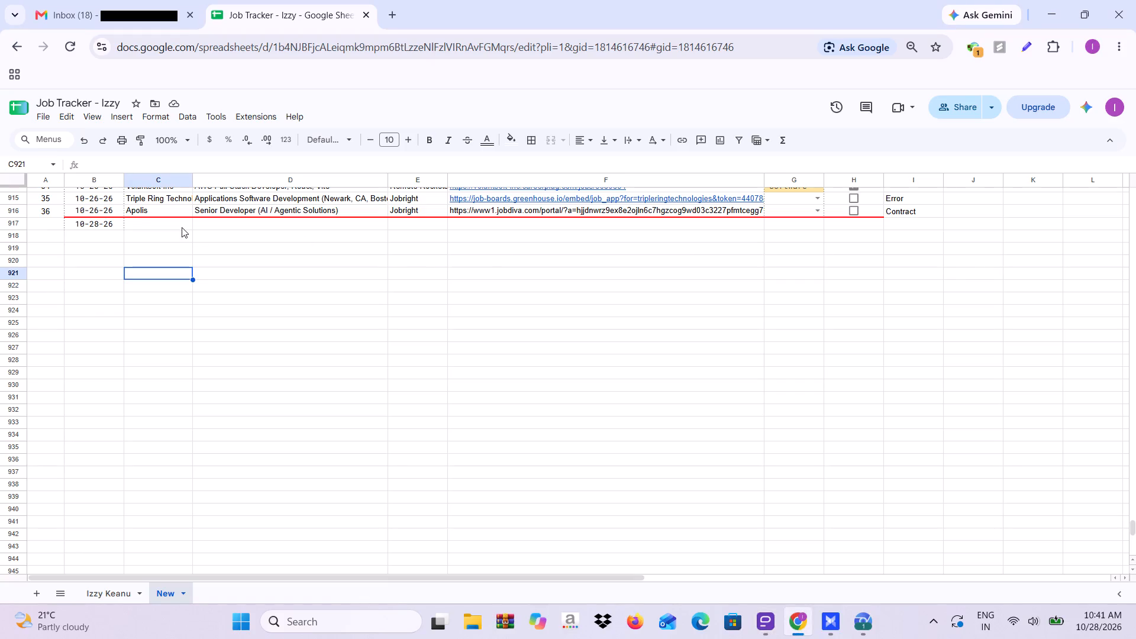
{"action": "left_click", "coordinate": [180, 226]}
{"action": "key", "text": "ctrl+shift+v"}
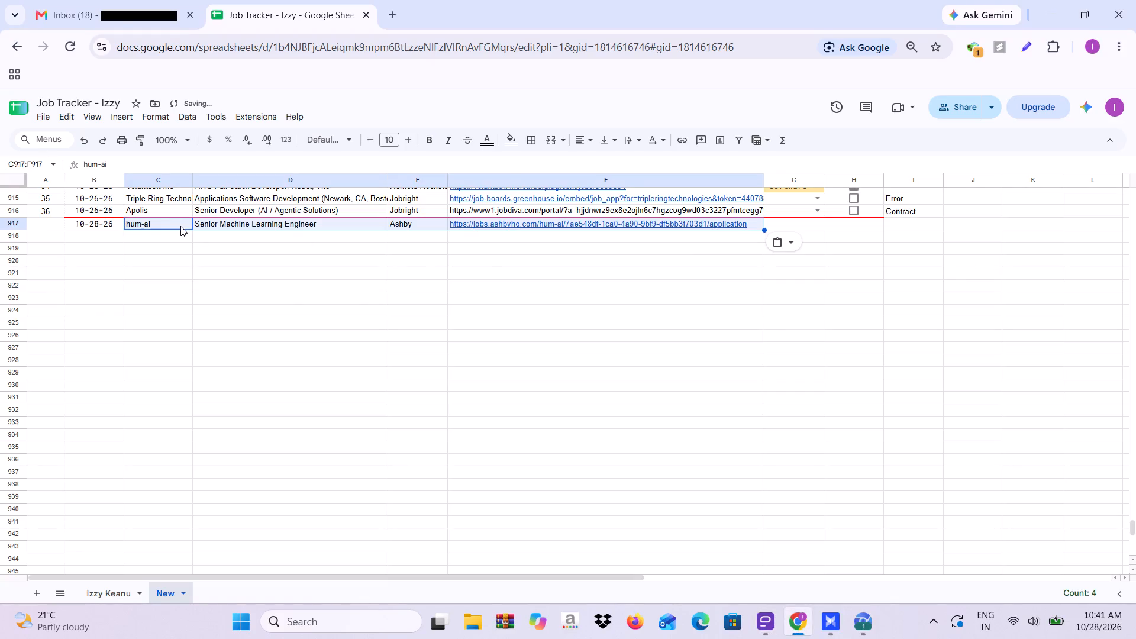
Copy the Turquoise Senior Software Engineer, AI posting from the Pumble thread and paste it without formatting into the tracker at C918.
{"action": "key", "text": "alt+Tab"}
{"action": "left_click_drag", "start_coordinate": [741, 280], "coordinate": [866, 309]}
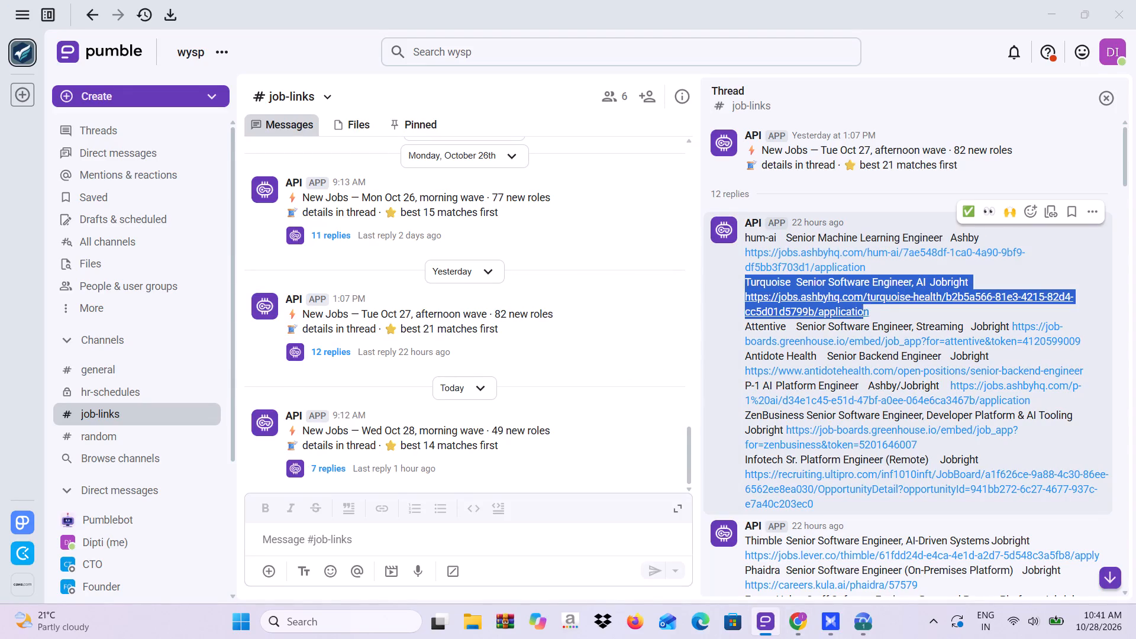
{"action": "left_click_drag", "start_coordinate": [866, 309], "coordinate": [877, 309]}
{"action": "key", "text": "ctrl+c"}
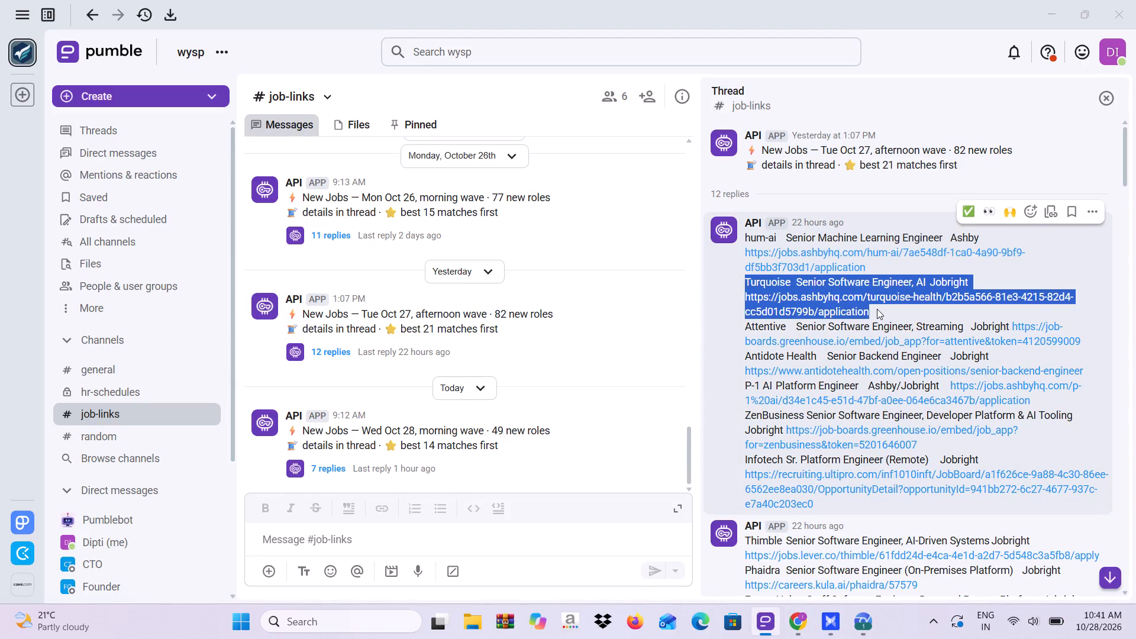
{"action": "key", "text": "alt+Tab"}
{"action": "left_click", "coordinate": [153, 236]}
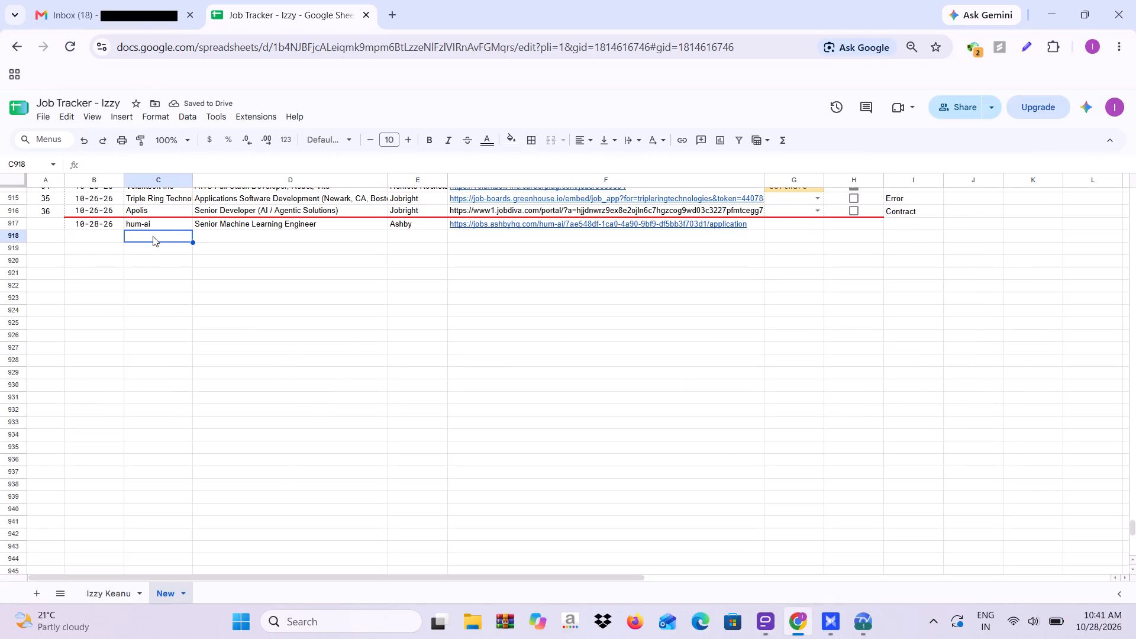
{"action": "key", "text": "ctrl+shift+v"}
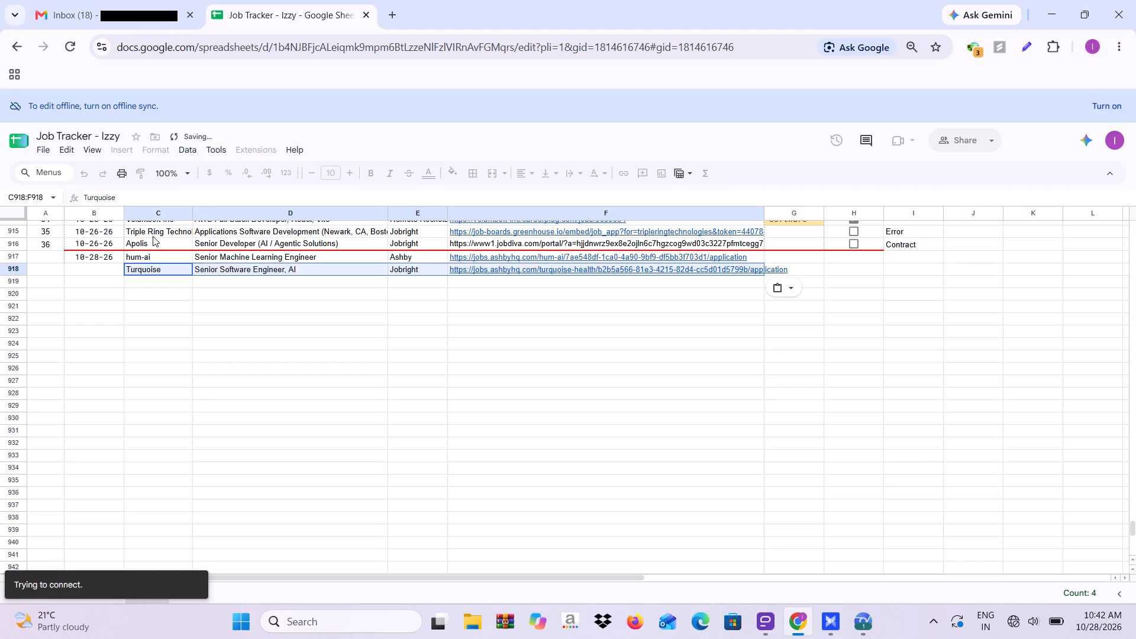
Try to copy the Attentive Senior Software Engineer, Streaming posting from the Pumble thread into the tracker at C919.
{"action": "key", "text": "alt+Tab"}
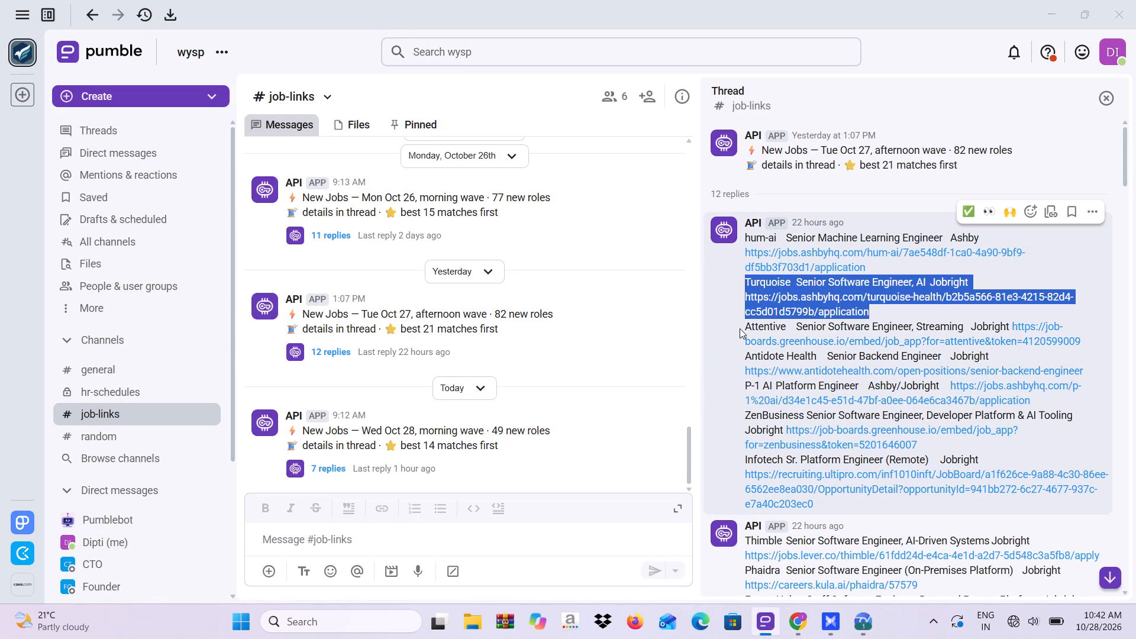
{"action": "left_click_drag", "start_coordinate": [740, 328], "coordinate": [1089, 338]}
{"action": "key", "text": "ctrl+c"}
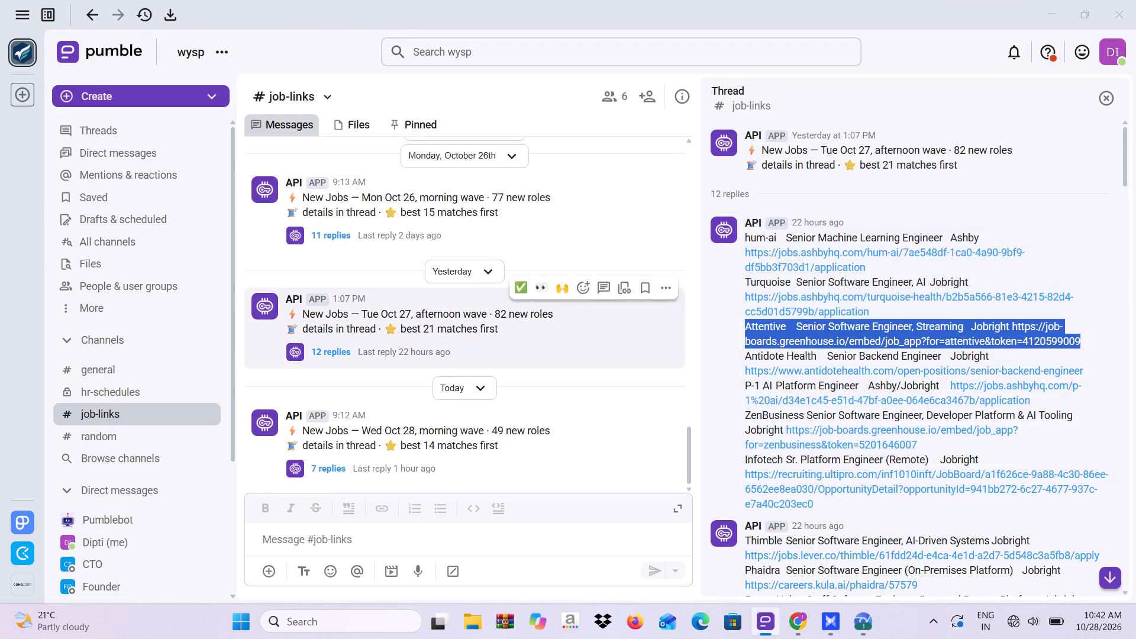
{"action": "key", "text": "alt+Tab"}
{"action": "left_click", "coordinate": [151, 282]}
{"action": "key", "text": "ctrl+shift+v"}
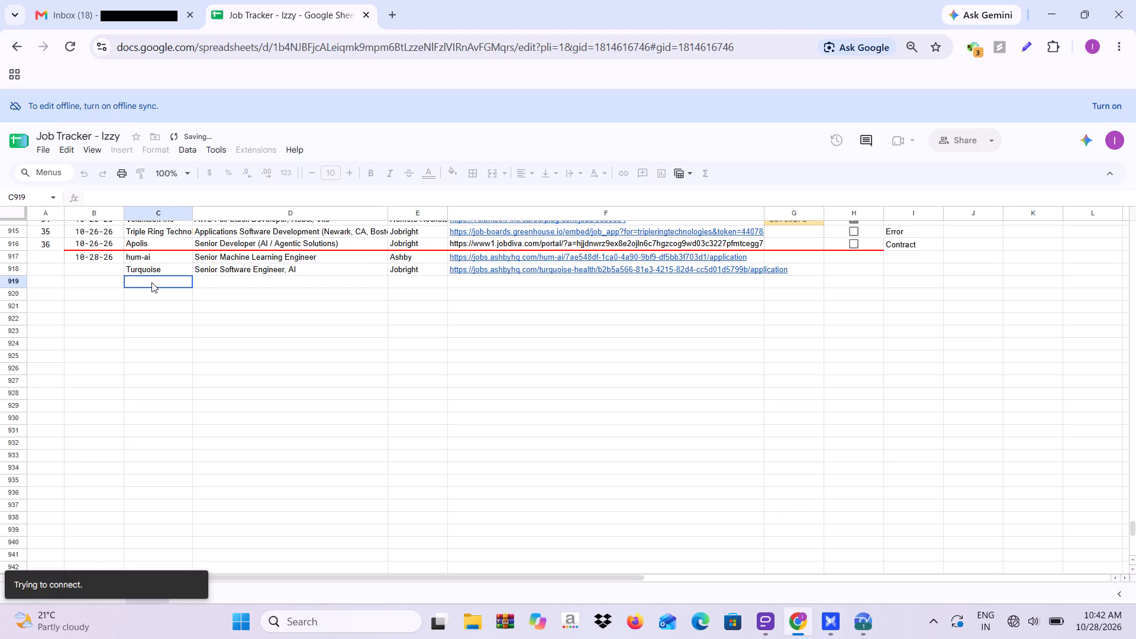
{"action": "key", "text": "ctrl+shift+v"}
{"action": "key", "text": "alt+Tab"}
{"action": "left_click", "coordinate": [718, 323]}
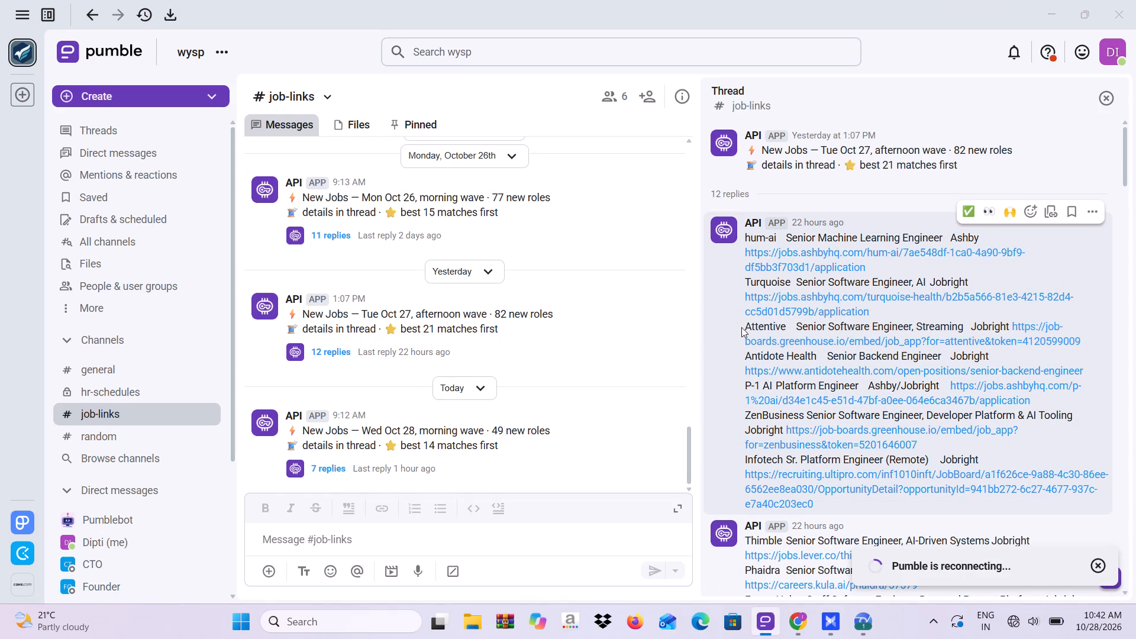
{"action": "left_click_drag", "start_coordinate": [741, 327], "coordinate": [1108, 337]}
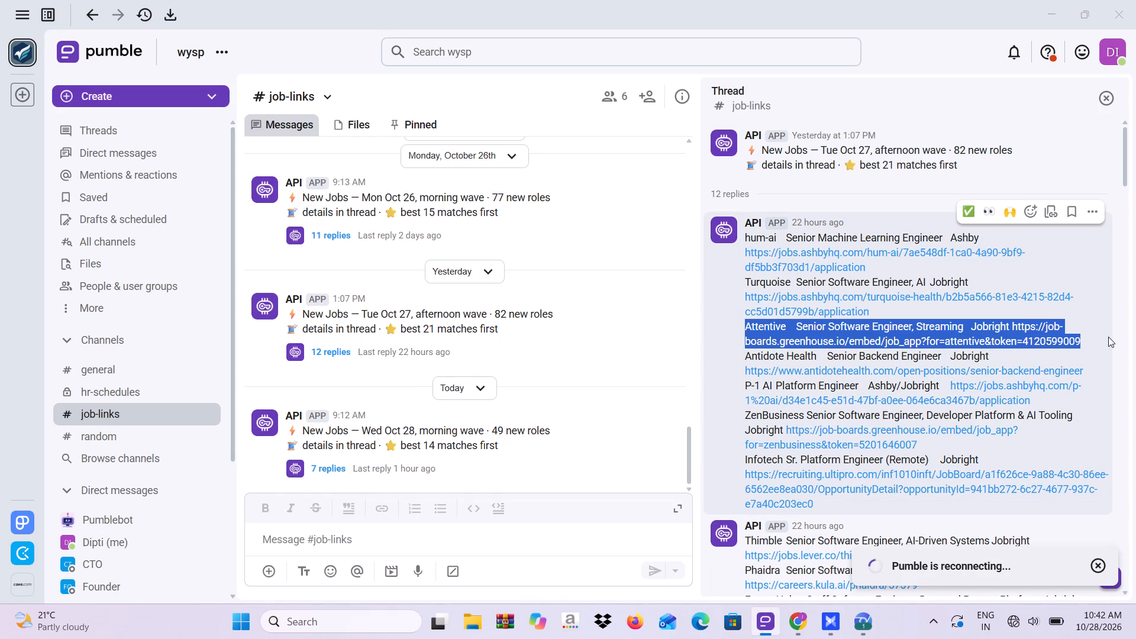
{"action": "left_click", "coordinate": [1037, 5]}
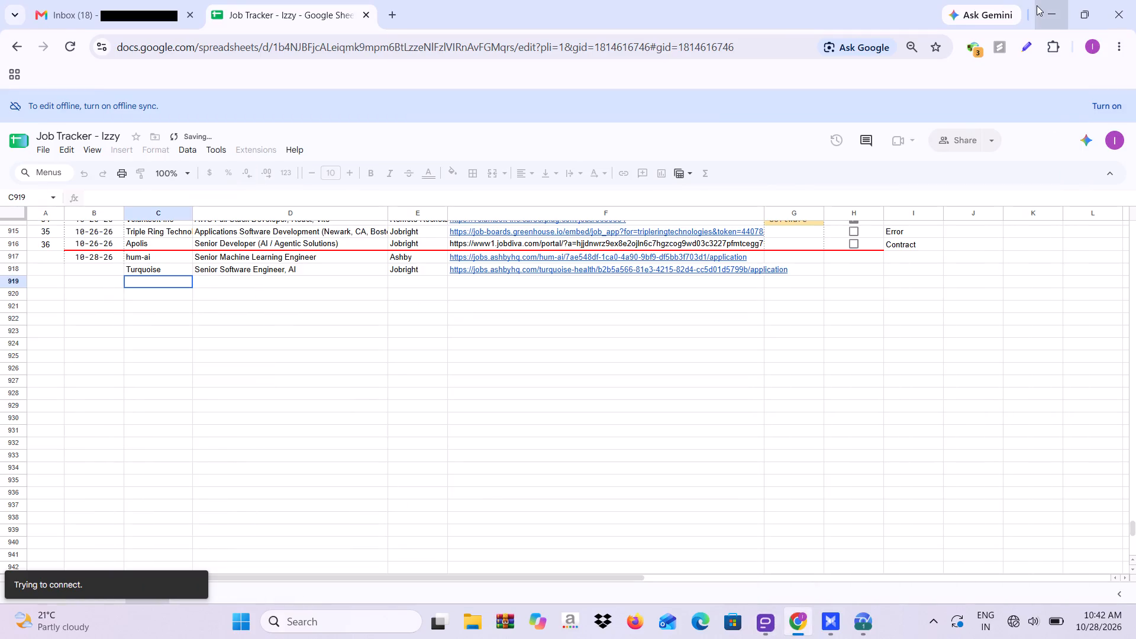